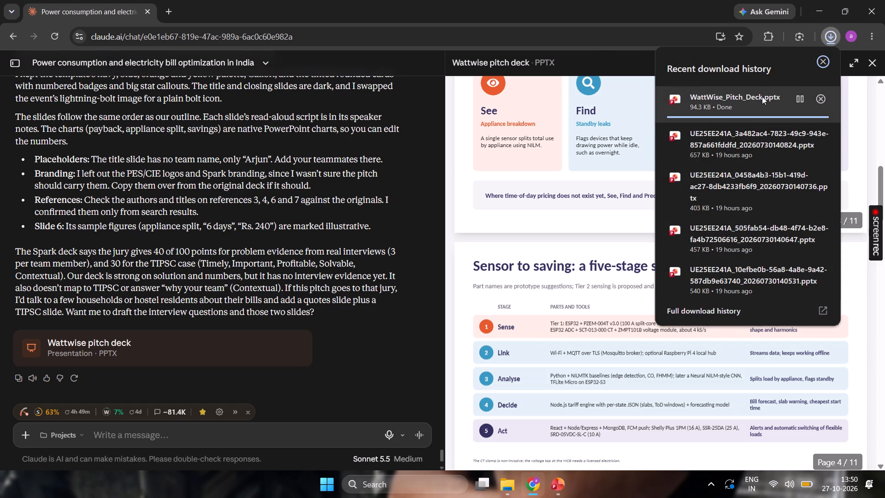
pyautogui.doubleClick(762, 96)
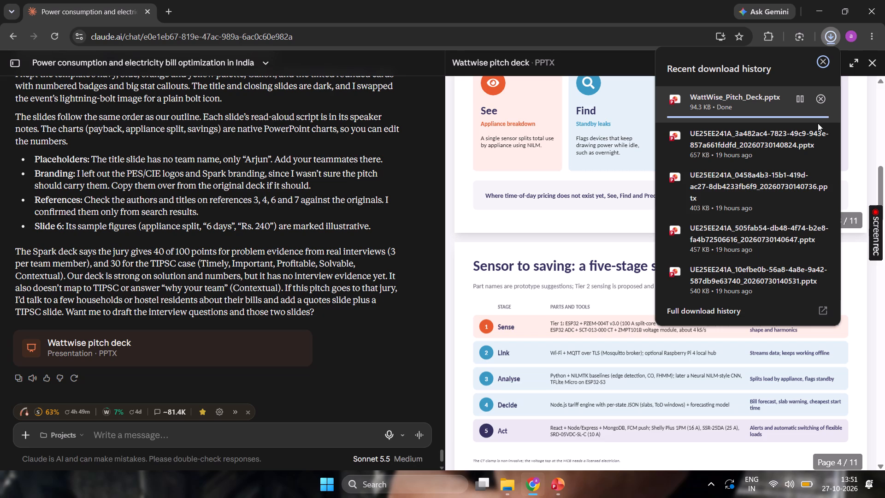
pyautogui.tripleClick(779, 99)
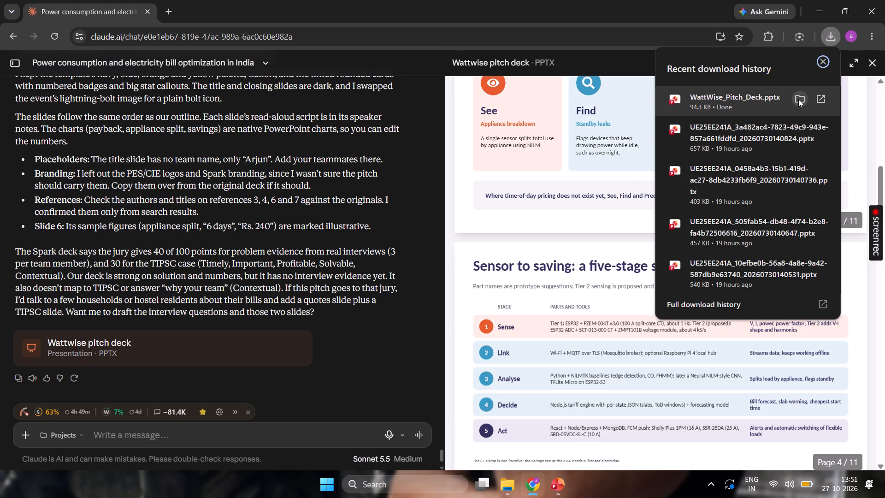
pyautogui.click(798, 99)
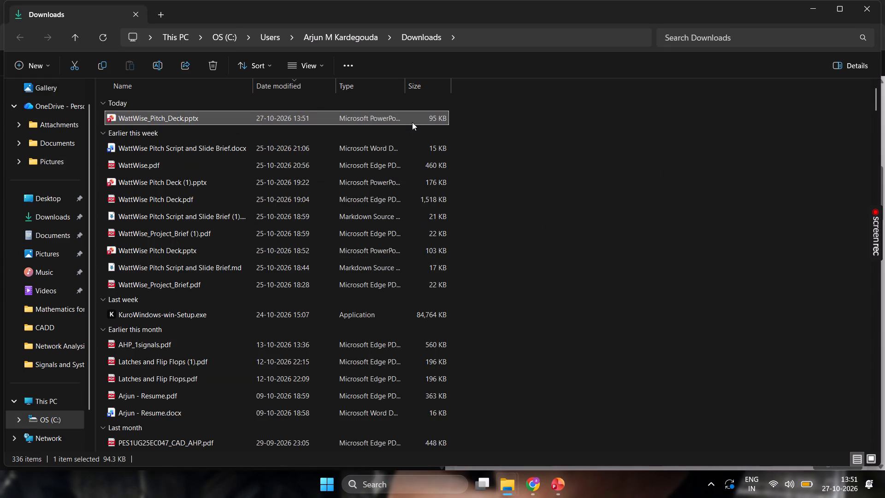
pyautogui.doubleClick(412, 122)
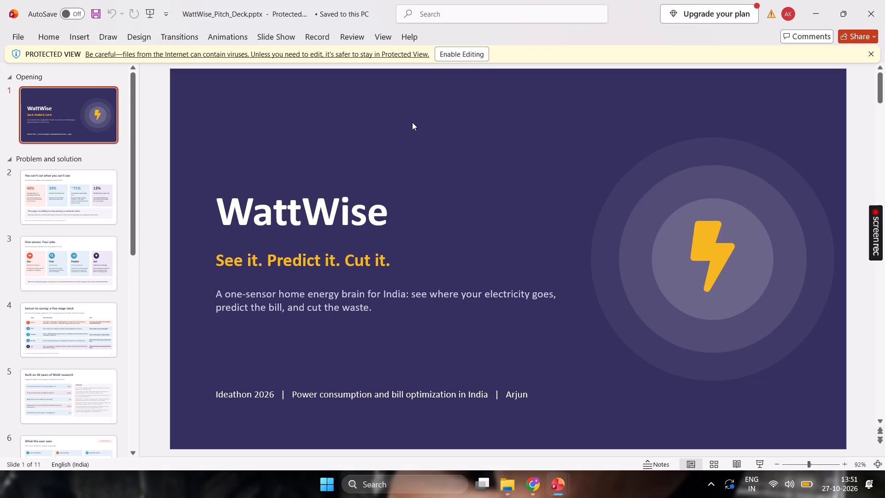
# Look over the "You can't cut what you can't see" and "One sensor. Four jobs" slides, and bring up "What the user sees".
pyautogui.click(90, 219)
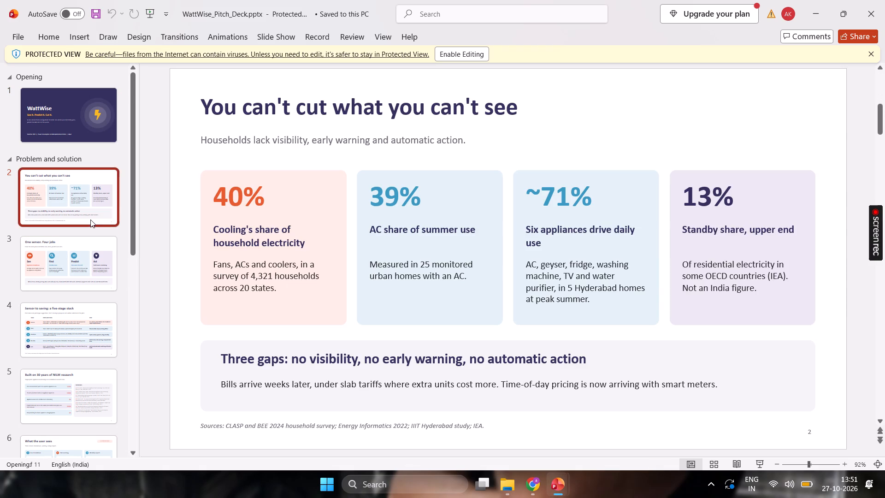
pyautogui.click(98, 263)
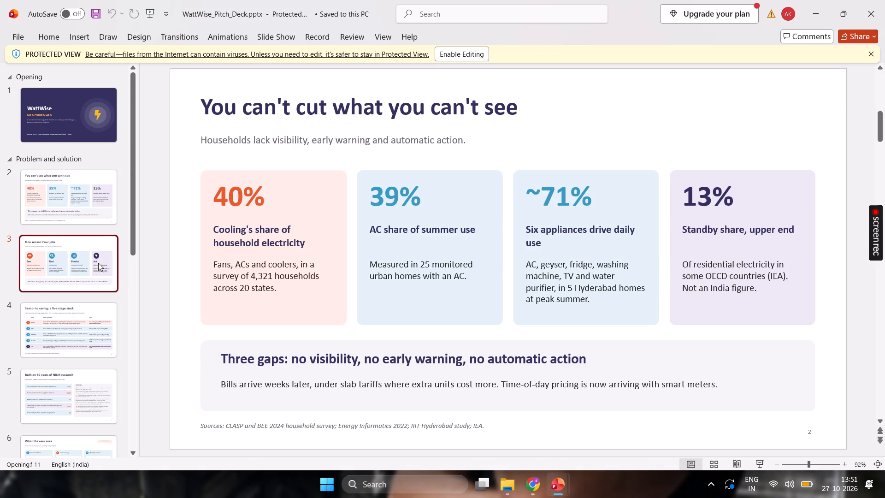
pyautogui.scroll(-4, 98, 263)
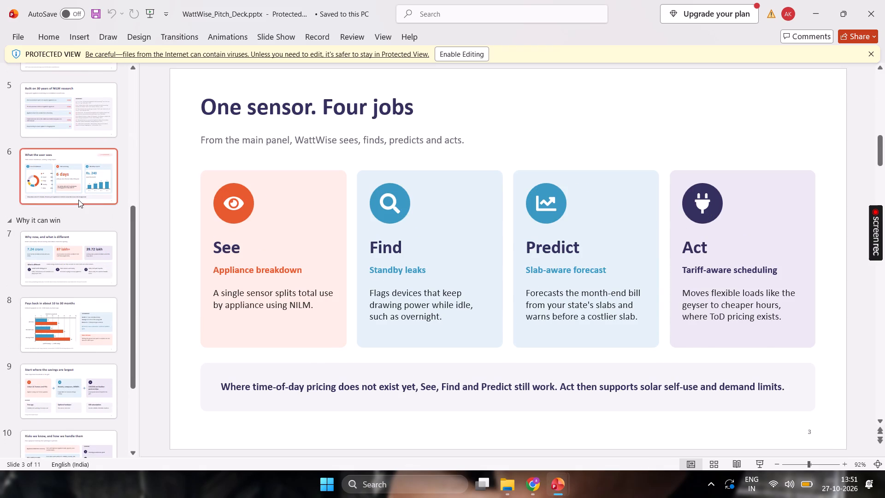
pyautogui.click(78, 200)
# Inspect the donut chart, appliance labels and percentages inside the Live breakdown card on the "What the user sees" slide.
pyautogui.doubleClick(366, 315)
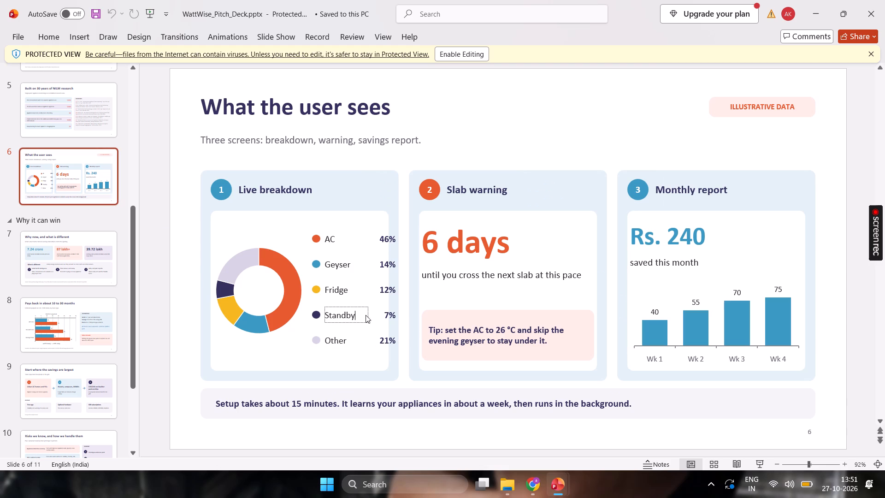
pyautogui.click(391, 314)
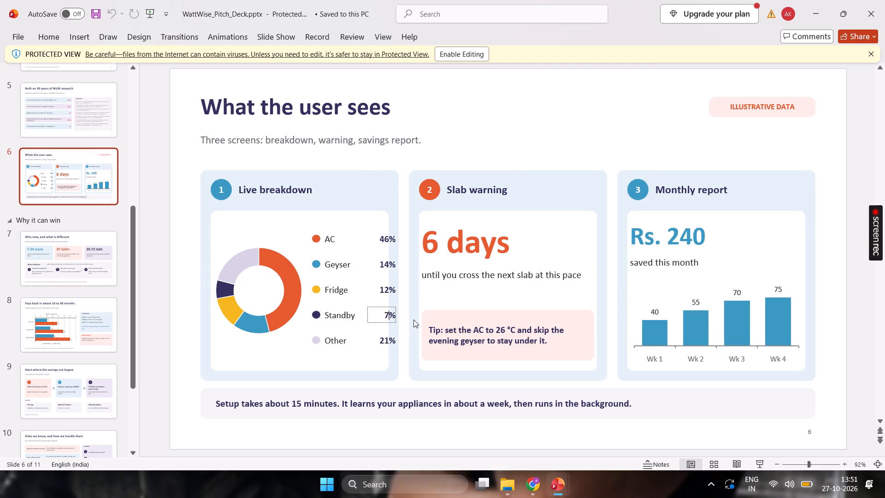
pyautogui.click(413, 320)
pyautogui.click(392, 312)
pyautogui.moveTo(299, 230); pyautogui.dragTo(336, 281)
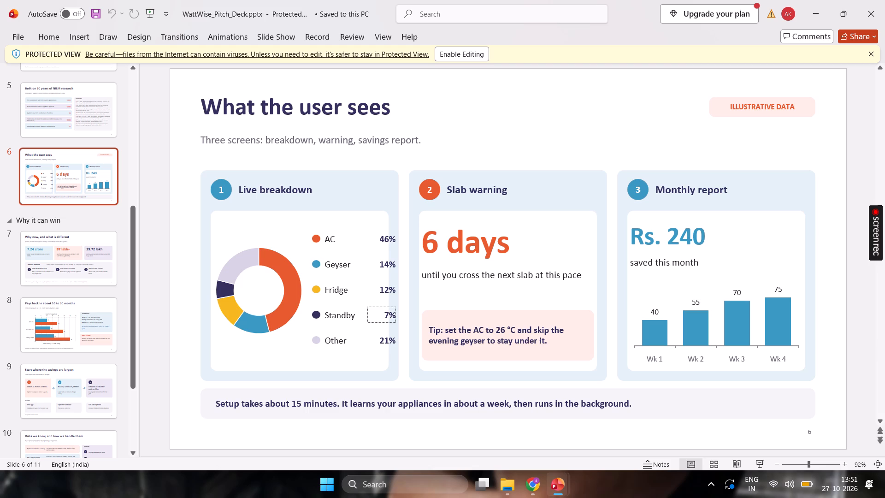
pyautogui.moveTo(336, 281); pyautogui.dragTo(334, 275)
pyautogui.click(334, 275)
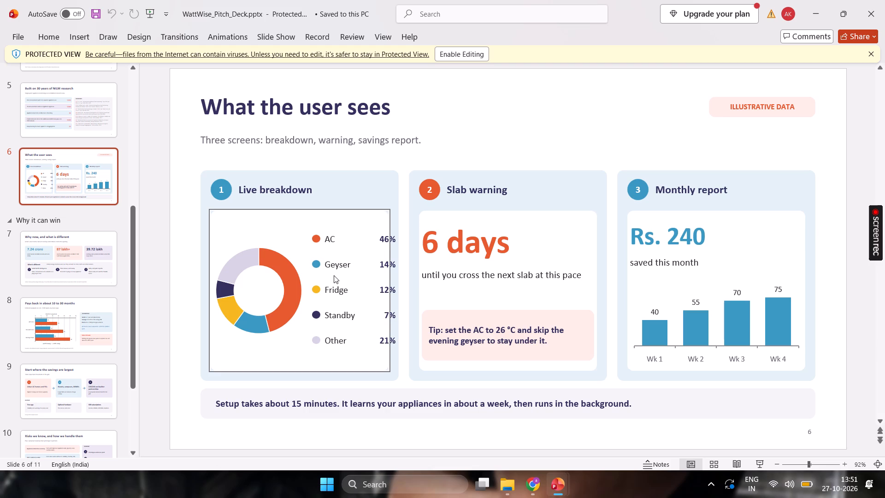
pyautogui.click(286, 275)
pyautogui.click(286, 275)
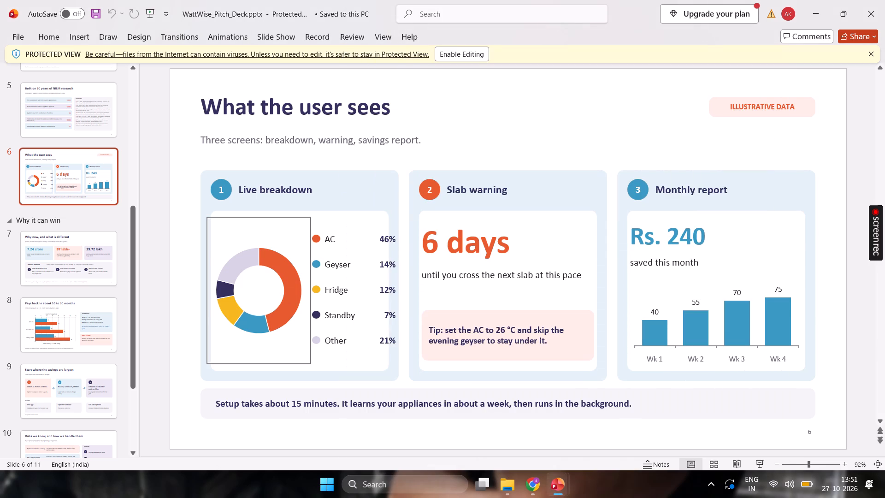
# Enable editing for the WattWise pitch deck.
pyautogui.click(453, 57)
pyautogui.doubleClick(453, 57)
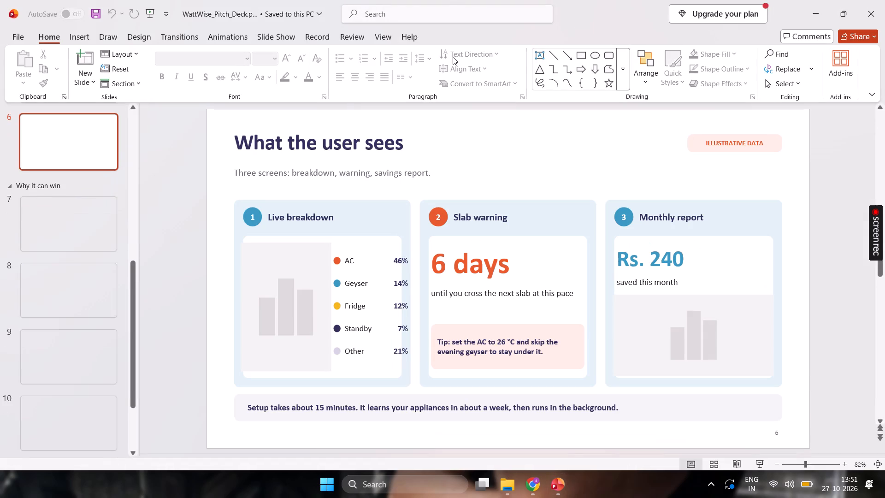
# Shift the donut ring slightly left within its chart frame in the Live breakdown card, keeping it level with the legend's middle rows.
pyautogui.doubleClick(373, 338)
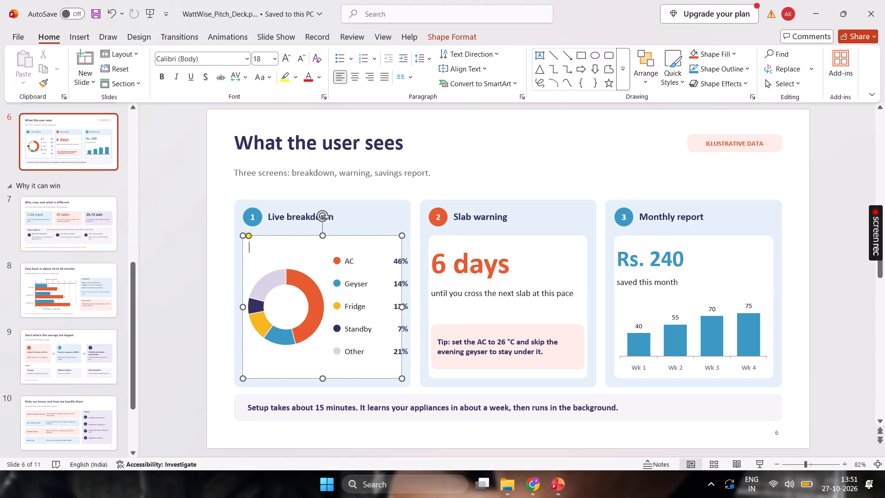
pyautogui.click(313, 321)
pyautogui.moveTo(313, 321); pyautogui.dragTo(284, 317)
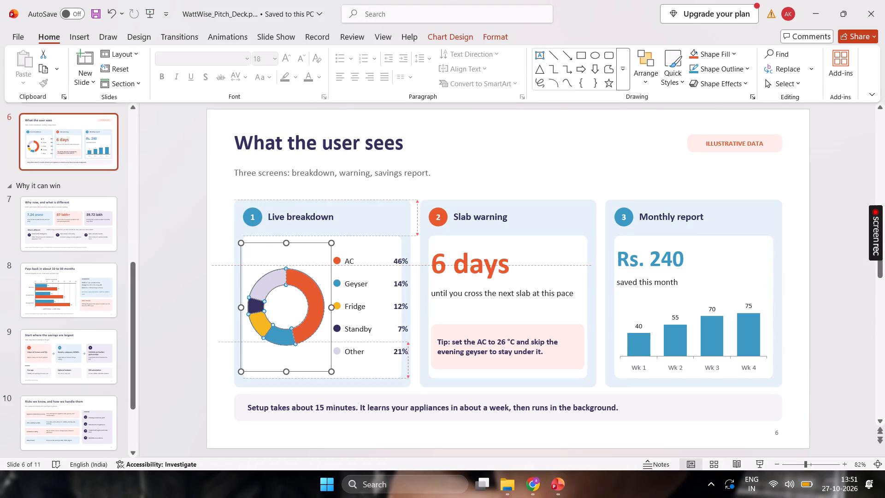
pyautogui.moveTo(284, 317); pyautogui.dragTo(300, 281)
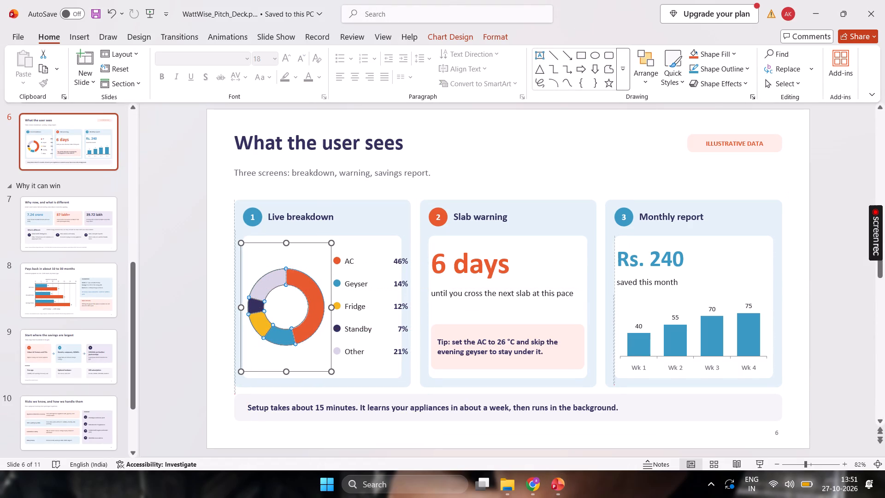
pyautogui.moveTo(300, 281); pyautogui.dragTo(274, 295)
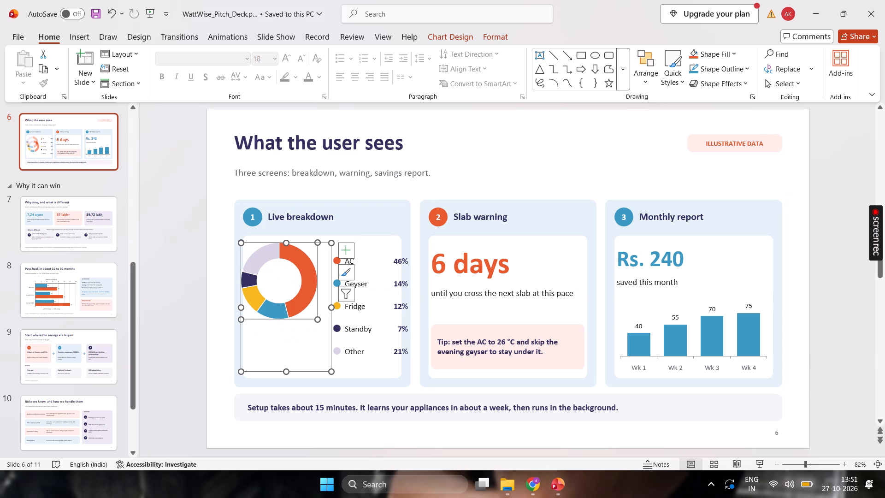
pyautogui.moveTo(274, 295); pyautogui.dragTo(269, 321)
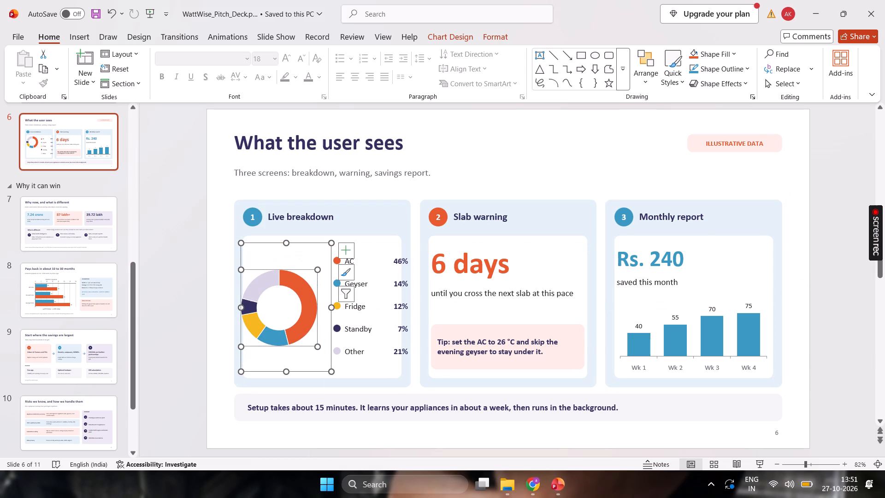
pyautogui.click(403, 367)
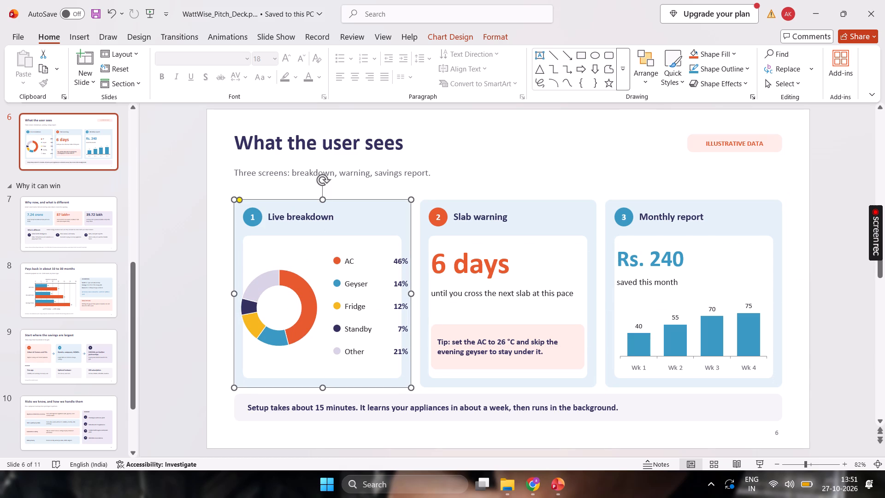
# Move the white panel behind the donut chart and legend slightly up and to the left within the Live breakdown card.
pyautogui.click(334, 257)
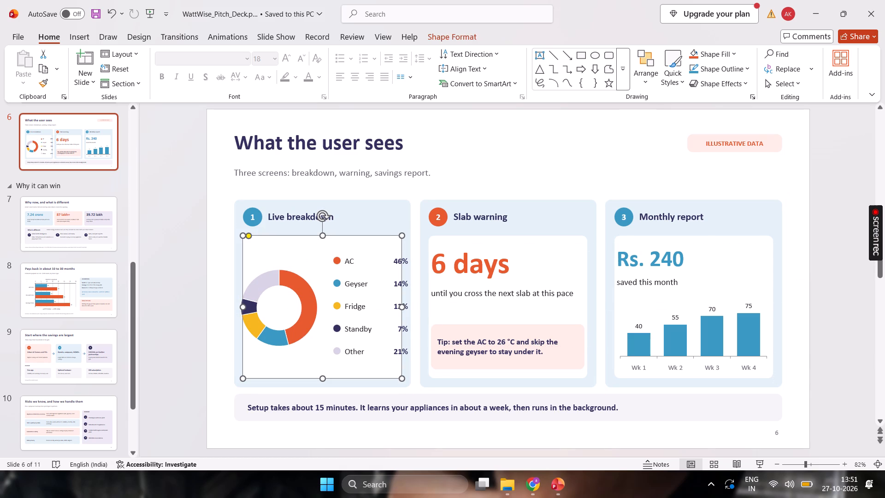
pyautogui.moveTo(335, 251); pyautogui.dragTo(332, 243)
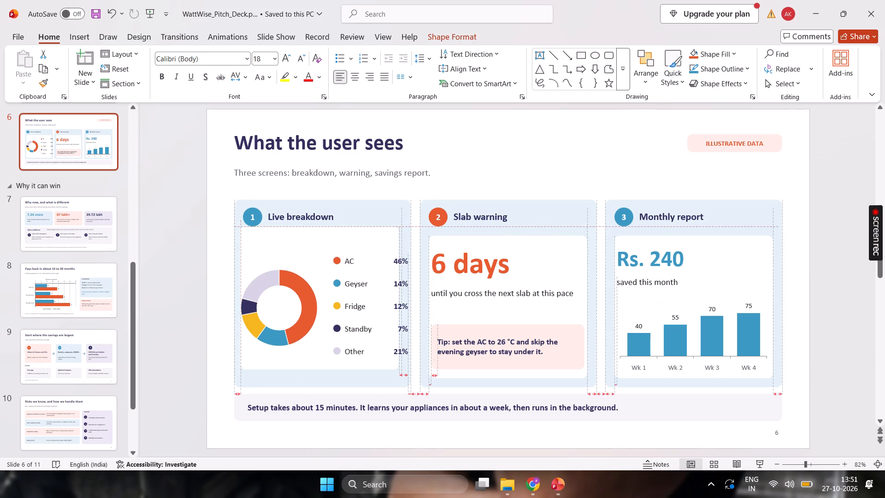
pyautogui.moveTo(332, 243); pyautogui.dragTo(333, 245)
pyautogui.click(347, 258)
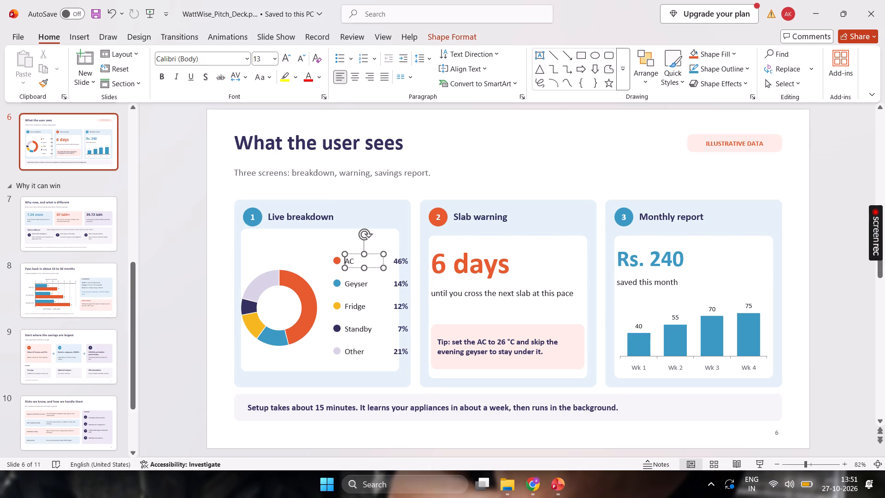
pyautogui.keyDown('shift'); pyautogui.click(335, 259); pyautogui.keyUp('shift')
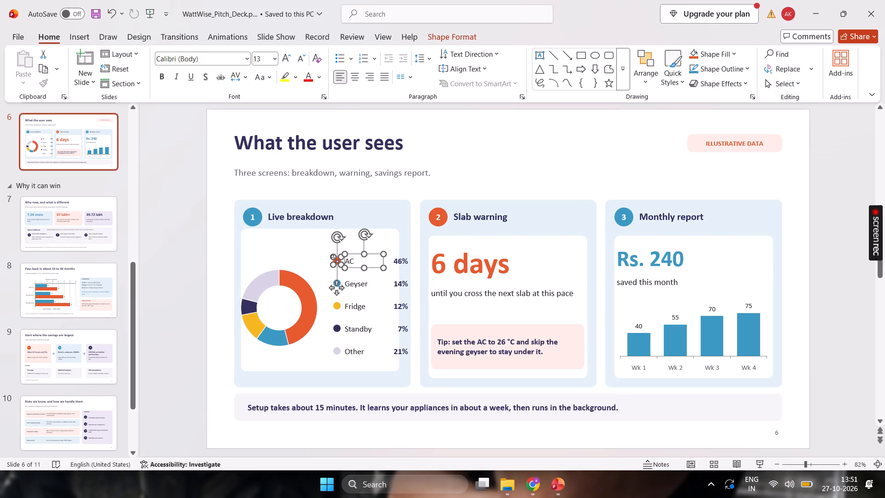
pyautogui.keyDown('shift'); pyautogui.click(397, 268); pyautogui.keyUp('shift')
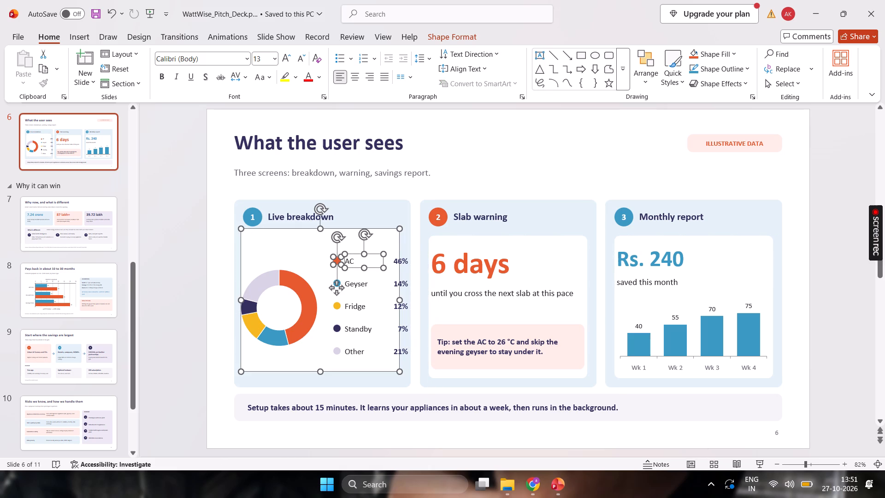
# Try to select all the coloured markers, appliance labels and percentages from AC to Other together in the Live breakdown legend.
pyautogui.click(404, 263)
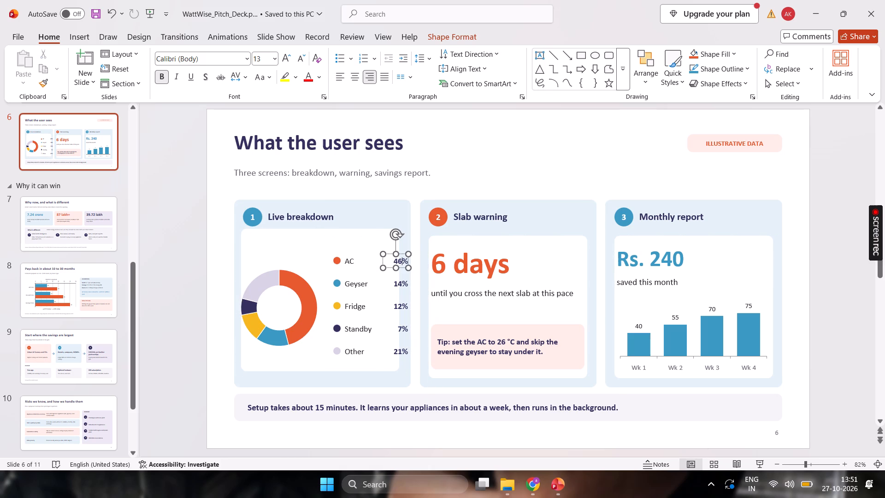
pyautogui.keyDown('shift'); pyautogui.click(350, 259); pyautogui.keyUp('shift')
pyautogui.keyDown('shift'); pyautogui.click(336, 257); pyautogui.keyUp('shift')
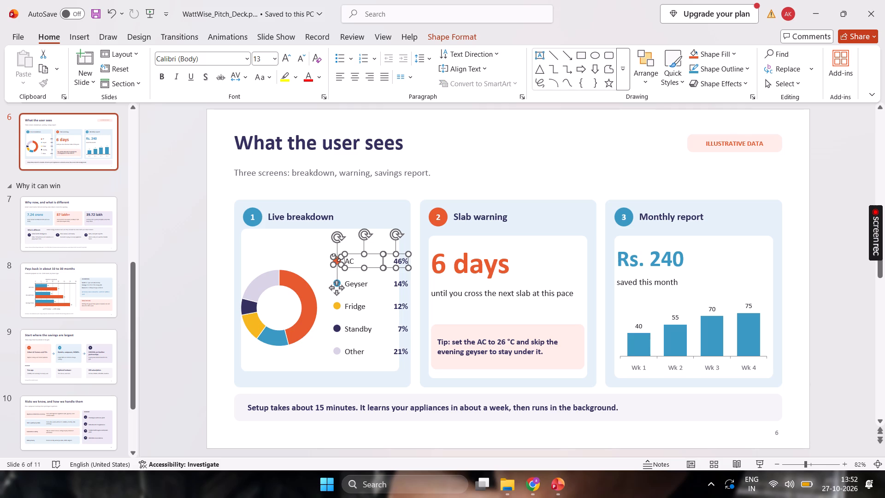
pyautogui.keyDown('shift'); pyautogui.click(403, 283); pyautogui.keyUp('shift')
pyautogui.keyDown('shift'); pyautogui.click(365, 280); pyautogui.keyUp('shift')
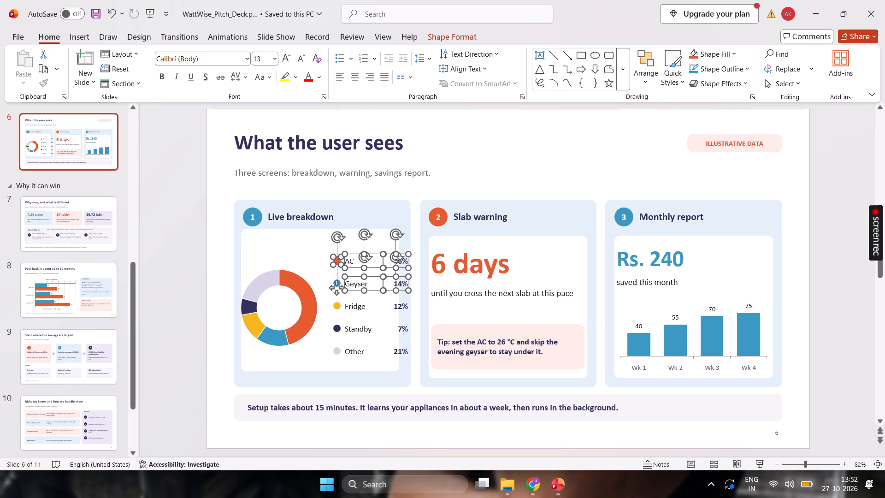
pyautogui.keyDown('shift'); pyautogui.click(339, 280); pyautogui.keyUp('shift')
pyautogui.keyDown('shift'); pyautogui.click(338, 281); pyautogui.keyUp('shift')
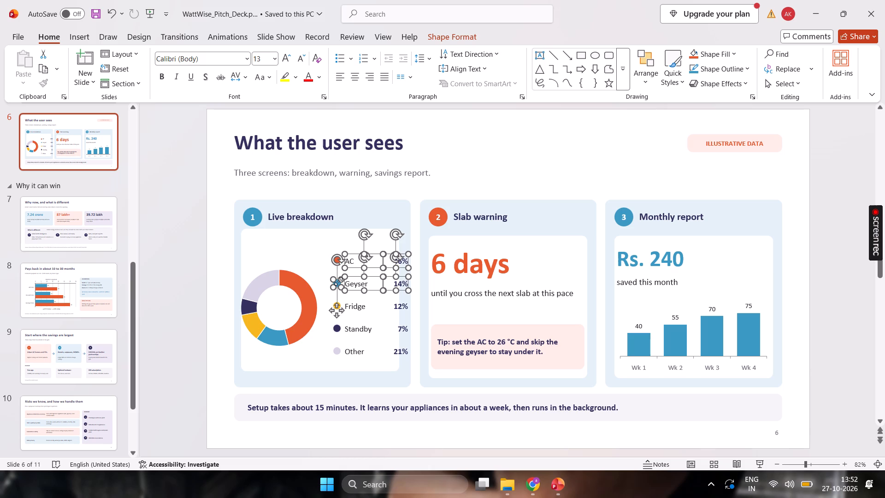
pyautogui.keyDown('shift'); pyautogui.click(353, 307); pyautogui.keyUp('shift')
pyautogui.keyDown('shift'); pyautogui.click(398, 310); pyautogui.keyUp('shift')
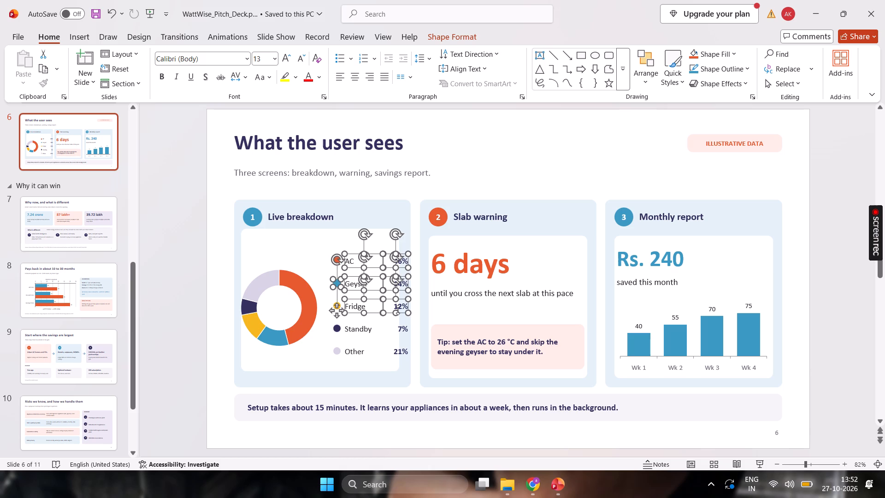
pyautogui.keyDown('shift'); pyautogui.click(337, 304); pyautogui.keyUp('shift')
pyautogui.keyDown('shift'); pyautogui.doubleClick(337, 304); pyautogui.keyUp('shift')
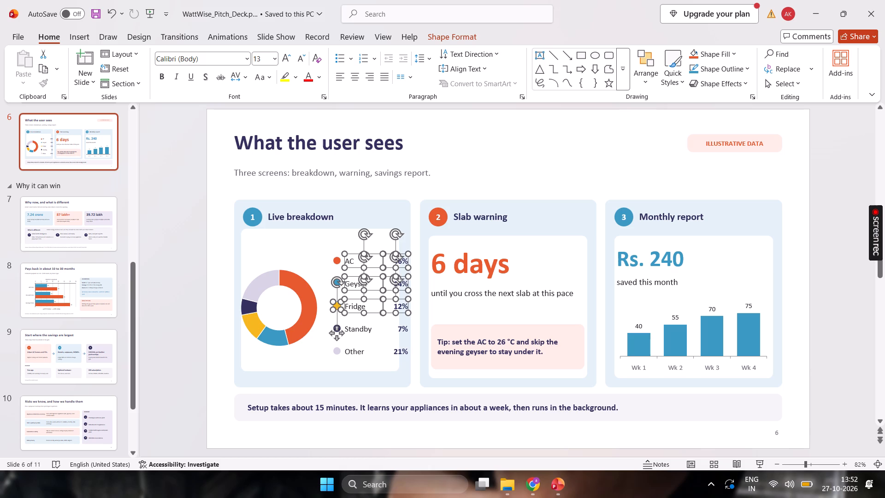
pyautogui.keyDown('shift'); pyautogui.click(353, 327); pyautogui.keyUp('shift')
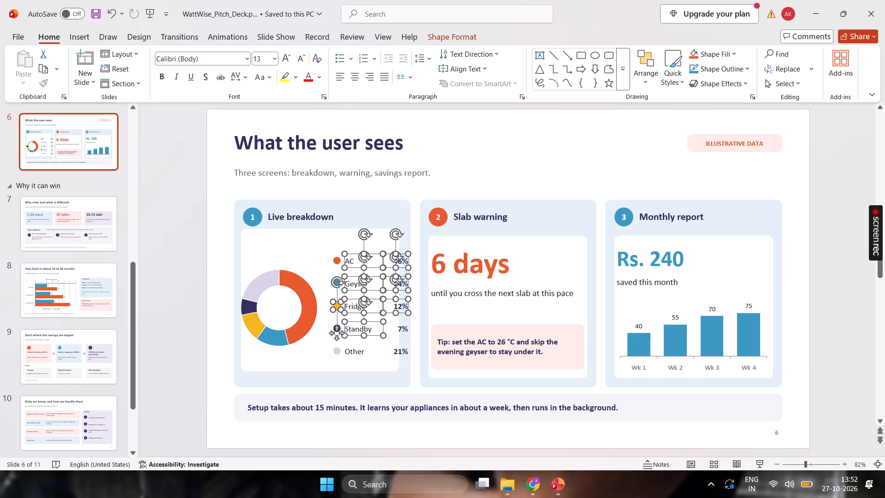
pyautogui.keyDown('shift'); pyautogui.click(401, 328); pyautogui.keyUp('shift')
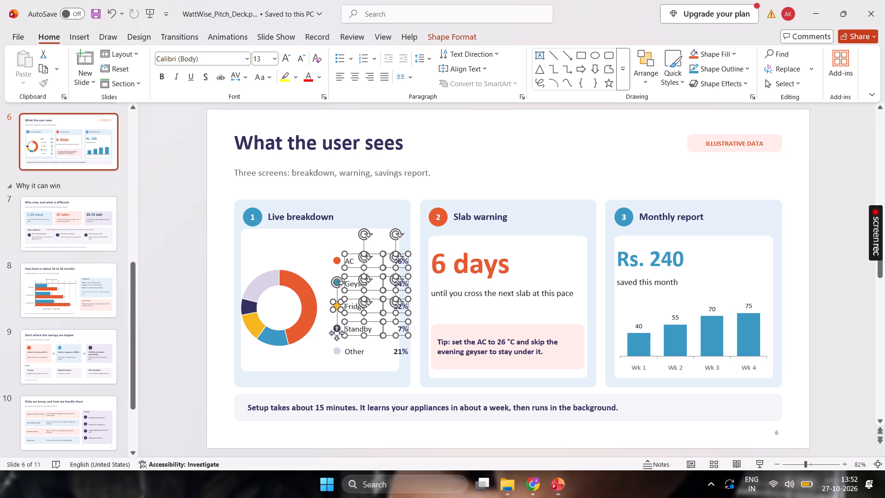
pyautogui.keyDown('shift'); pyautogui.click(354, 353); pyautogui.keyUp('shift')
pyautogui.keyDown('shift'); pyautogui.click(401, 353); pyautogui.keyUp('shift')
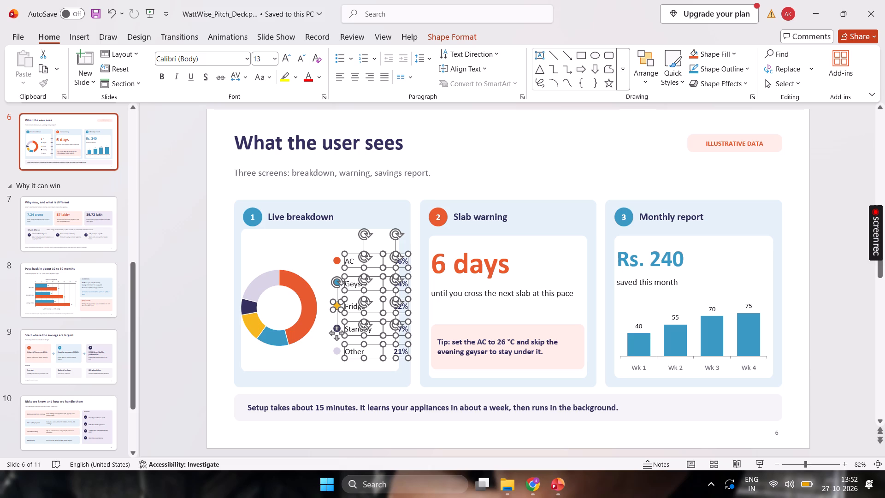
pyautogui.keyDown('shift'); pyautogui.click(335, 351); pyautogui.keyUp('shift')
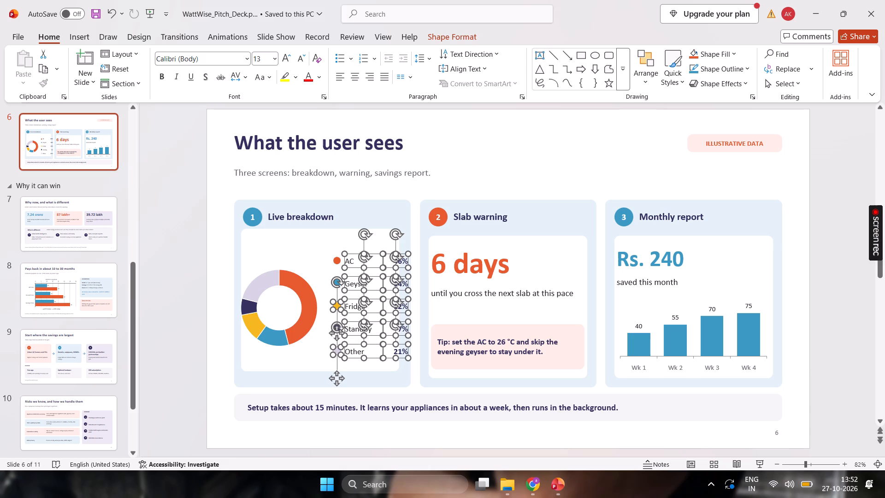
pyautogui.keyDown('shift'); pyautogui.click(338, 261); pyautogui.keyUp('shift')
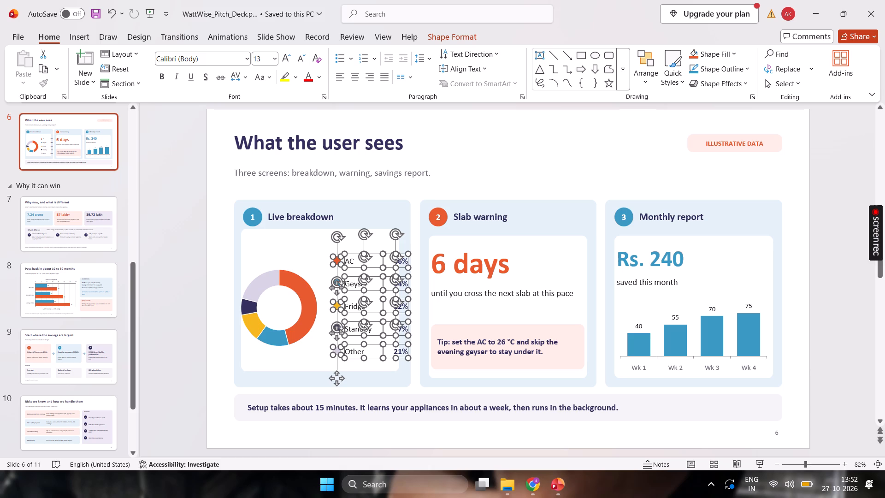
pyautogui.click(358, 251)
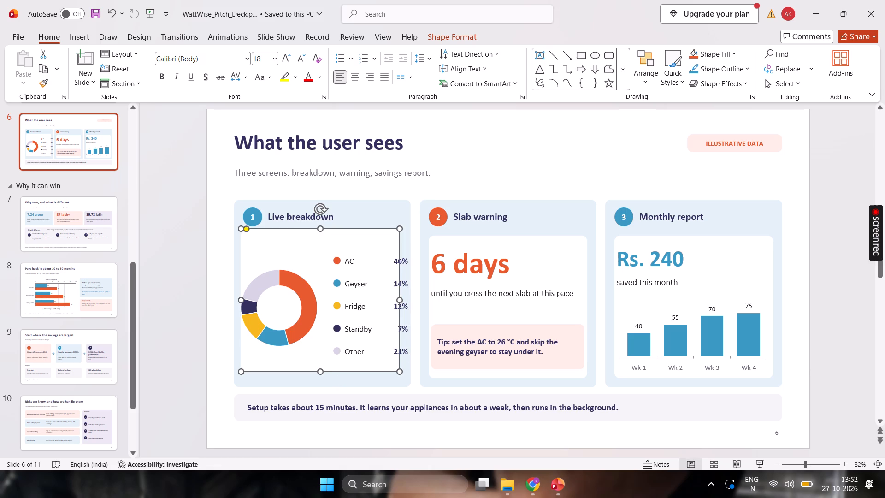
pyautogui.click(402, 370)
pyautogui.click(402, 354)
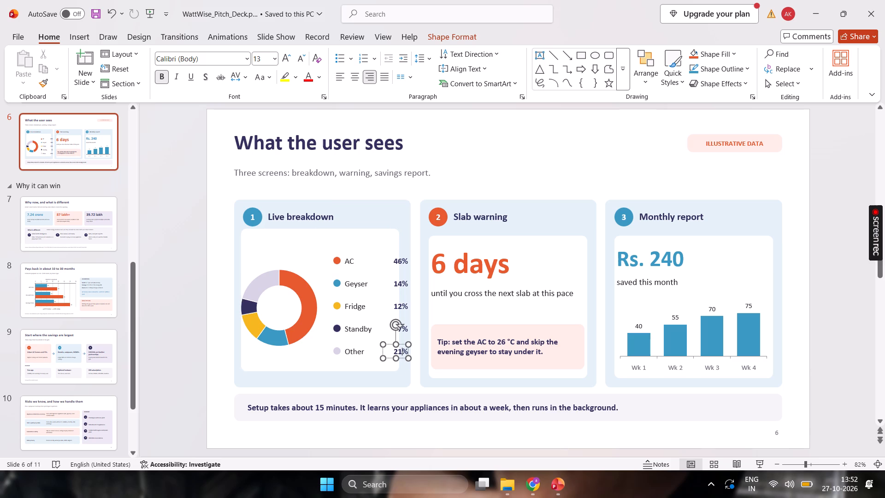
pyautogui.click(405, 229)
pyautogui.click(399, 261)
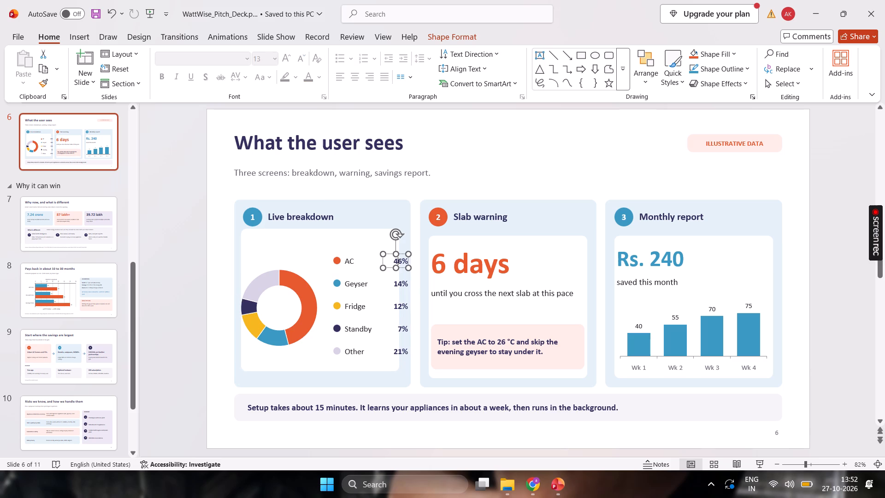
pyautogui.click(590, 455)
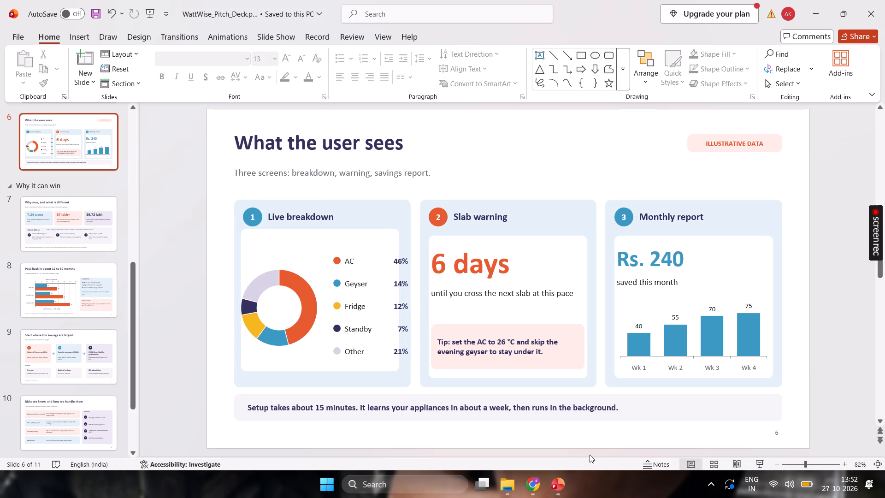
# Shift the AC and Geyser percentages left in the Live breakdown legend so they sit inside the white panel, level with their labels.
pyautogui.doubleClick(384, 266)
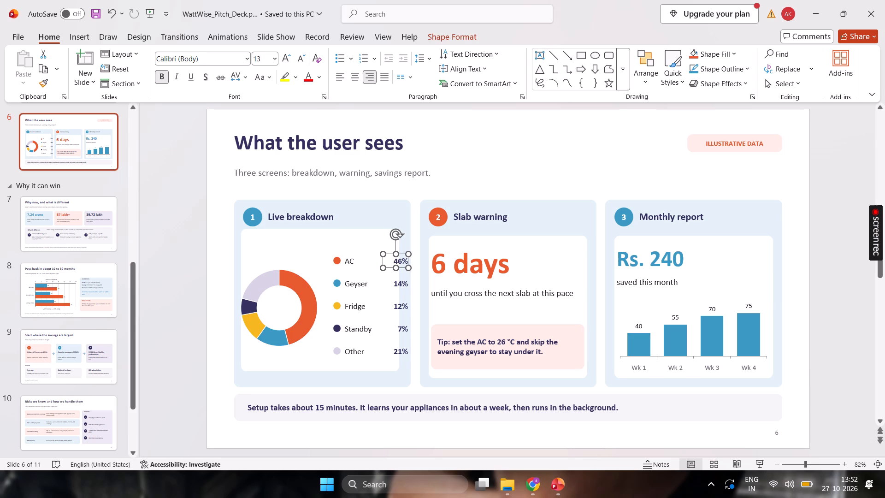
pyautogui.moveTo(389, 255); pyautogui.dragTo(371, 255)
pyautogui.scroll(1, 371, 255)
pyautogui.click(407, 281)
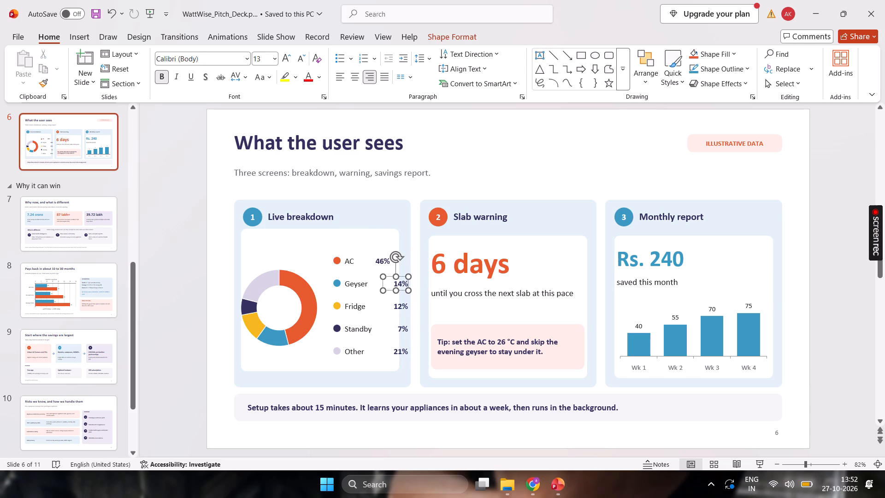
pyautogui.moveTo(400, 275); pyautogui.dragTo(383, 274)
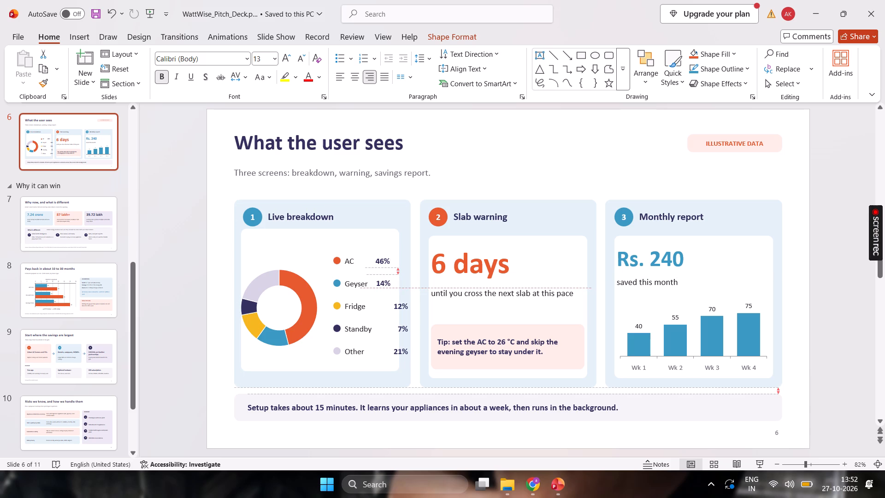
pyautogui.moveTo(383, 274); pyautogui.dragTo(383, 275)
# Shift the Fridge, Standby and Other percentages left inside the white panel, in line with the AC and Geyser percentages.
pyautogui.click(404, 309)
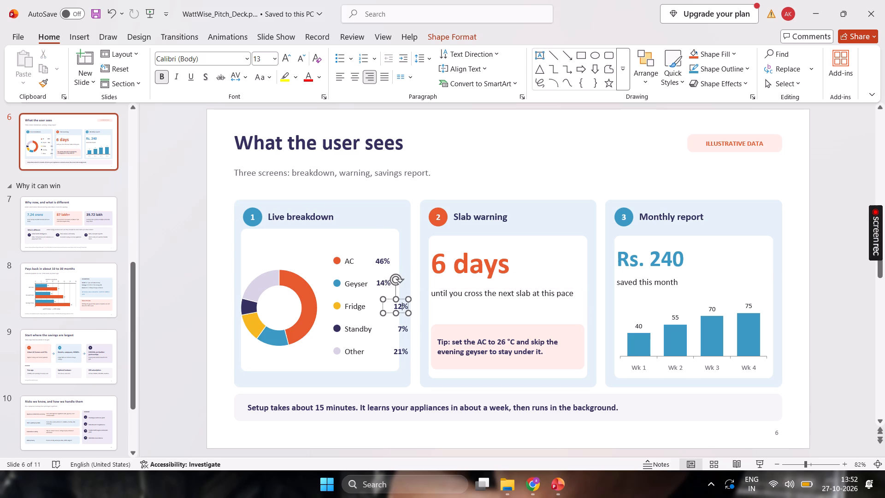
pyautogui.moveTo(403, 299); pyautogui.dragTo(388, 299)
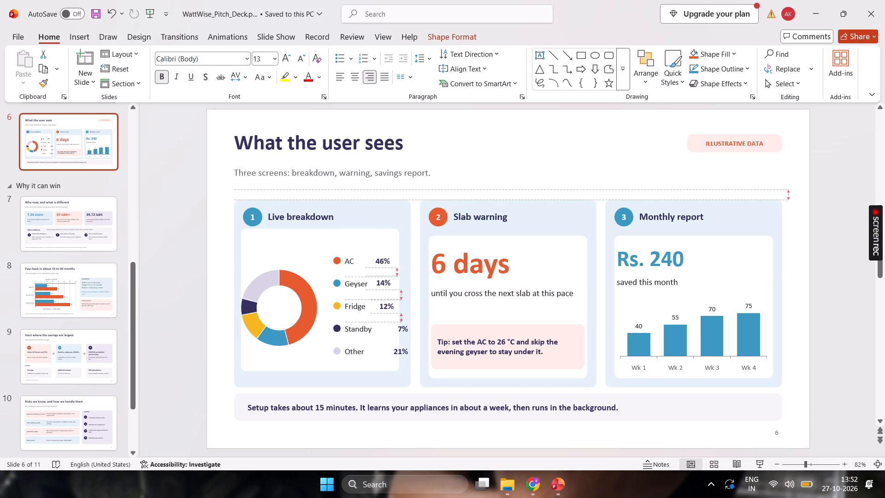
pyautogui.moveTo(388, 299); pyautogui.dragTo(386, 299)
pyautogui.click(404, 331)
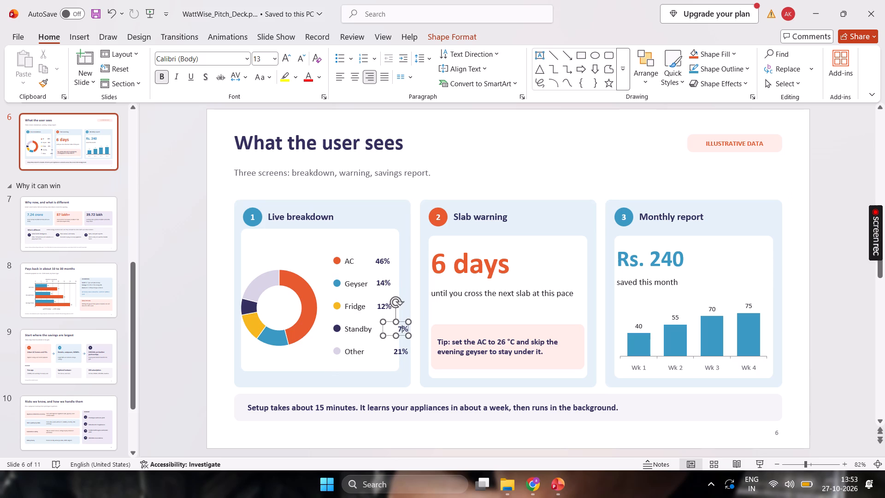
pyautogui.moveTo(402, 321); pyautogui.dragTo(385, 320)
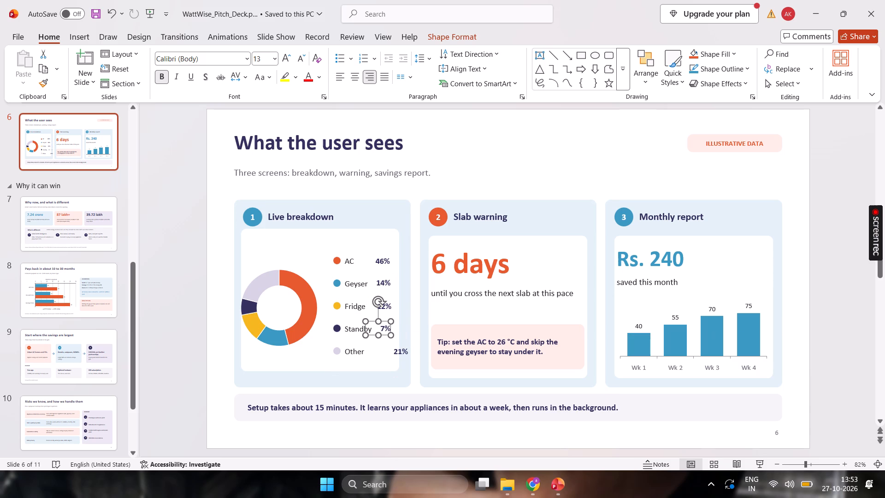
pyautogui.doubleClick(397, 349)
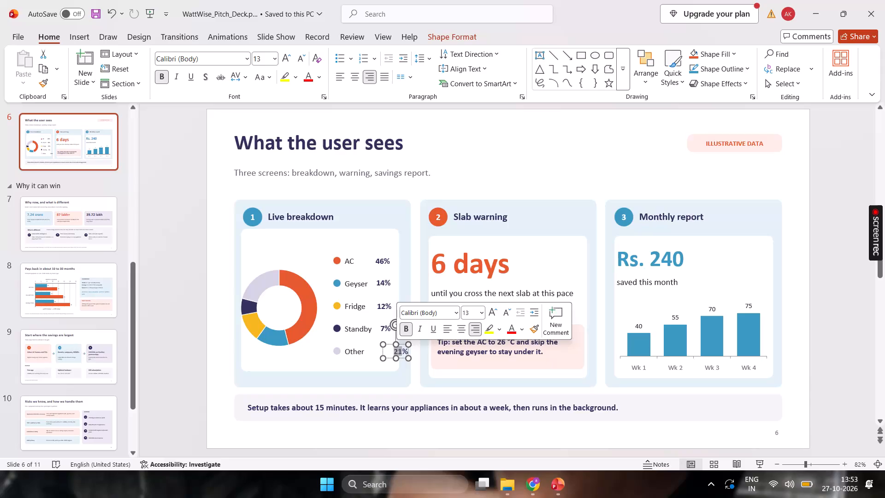
pyautogui.moveTo(404, 343); pyautogui.dragTo(389, 344)
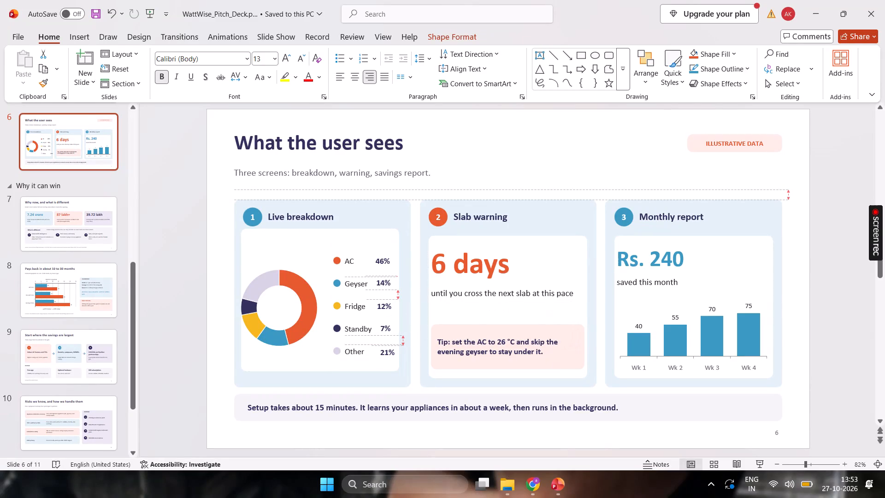
pyautogui.moveTo(389, 344); pyautogui.dragTo(387, 344)
pyautogui.click(478, 441)
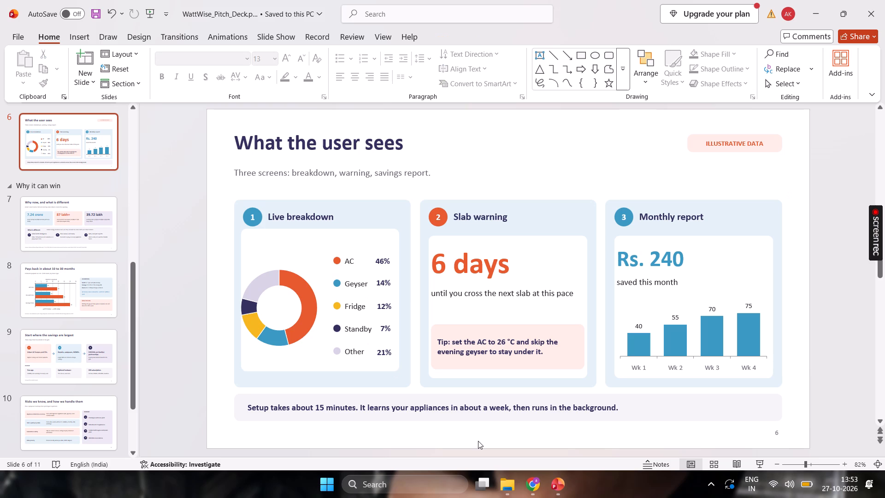
# Review slides 1 to 4 and skim the thumbnails of the remaining slides for anything that needs correcting.
pyautogui.scroll(11, 82, 248)
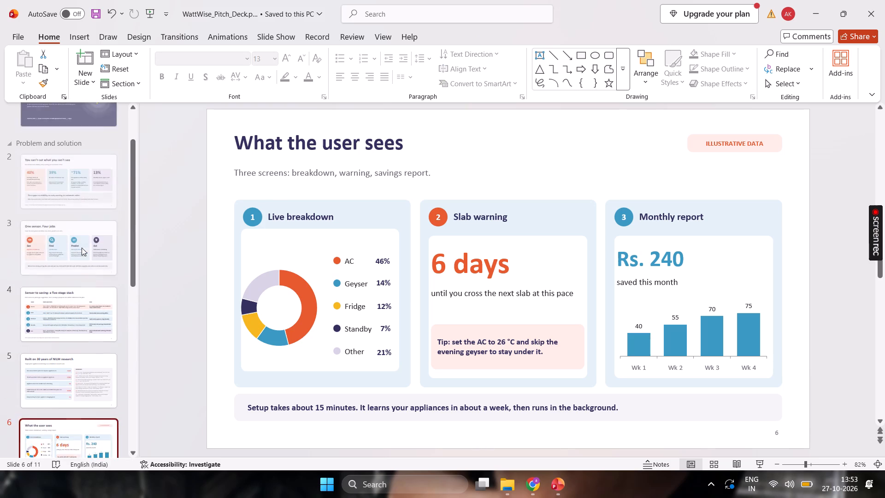
pyautogui.scroll(8, 82, 248)
pyautogui.scroll(-1, 82, 248)
pyautogui.click(82, 248)
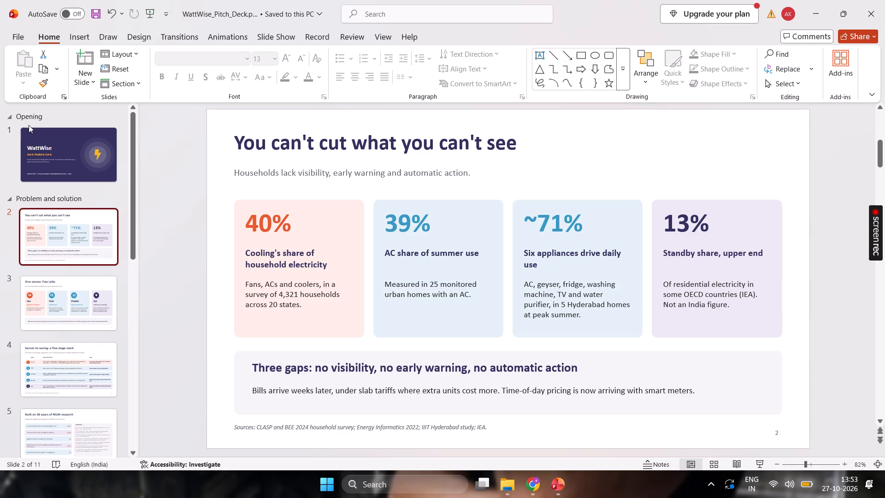
pyautogui.click(51, 154)
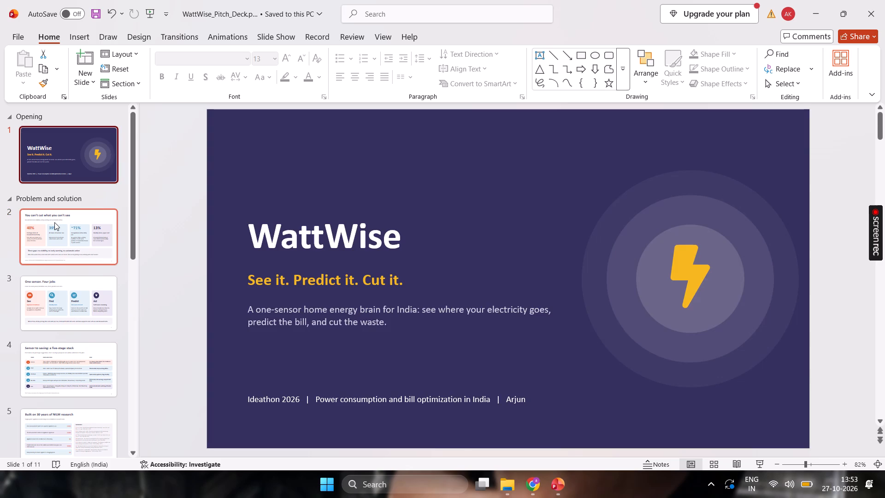
pyautogui.click(54, 222)
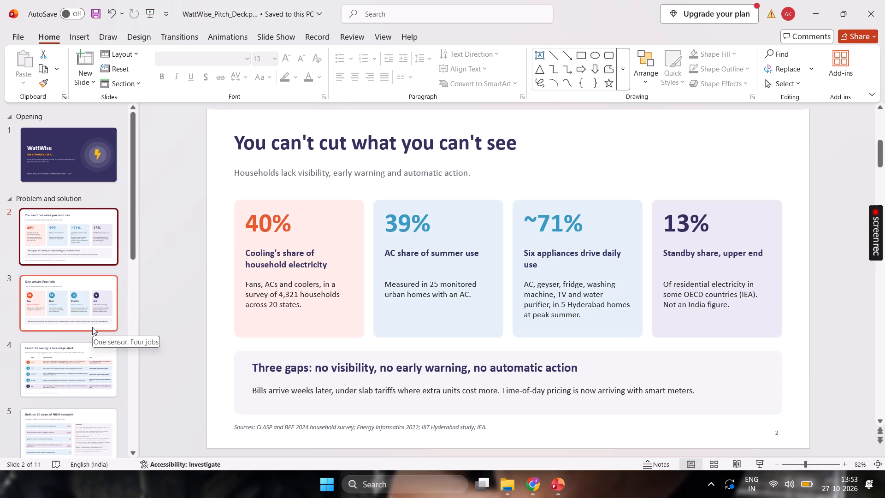
pyautogui.click(92, 327)
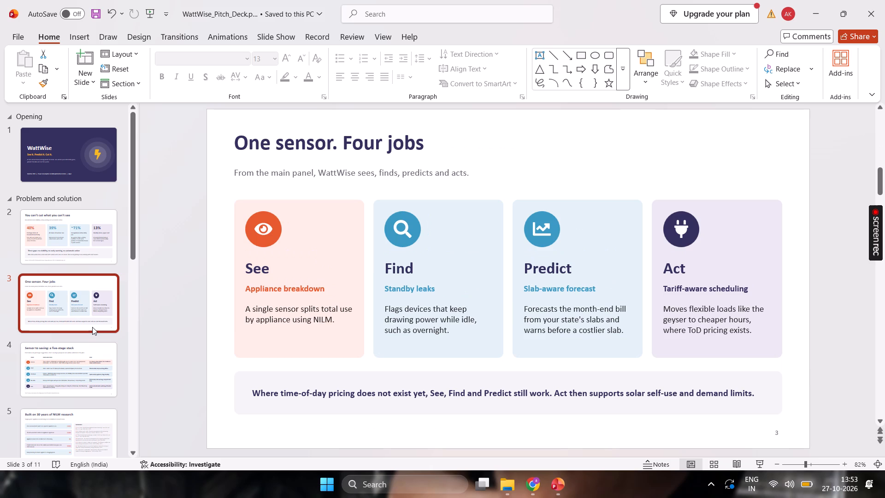
pyautogui.click(93, 374)
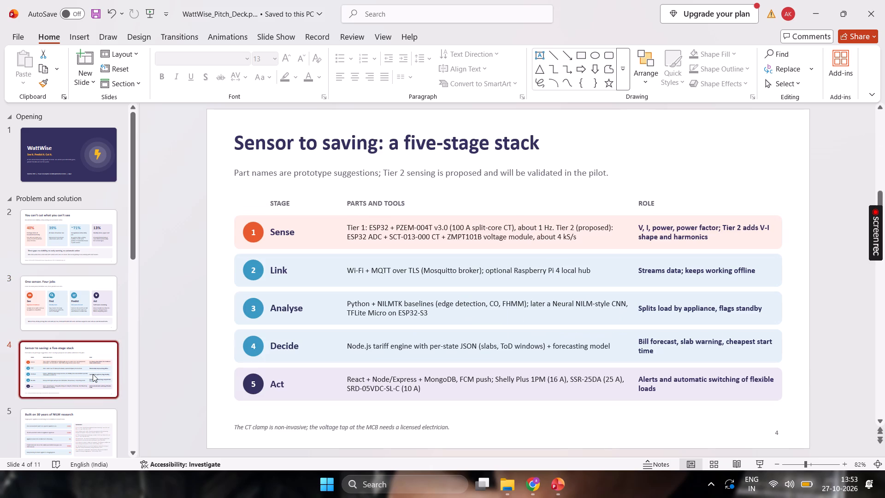
pyautogui.scroll(-7, 93, 374)
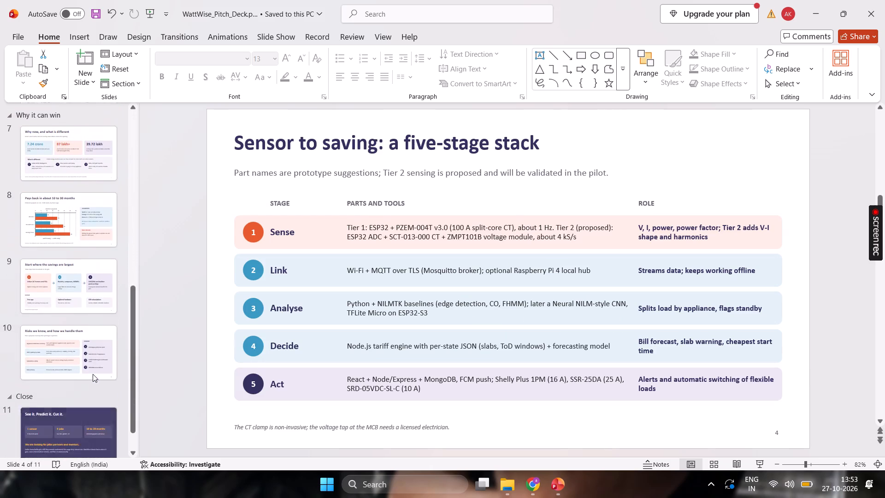
pyautogui.scroll(-3, 93, 374)
pyautogui.scroll(10, 93, 374)
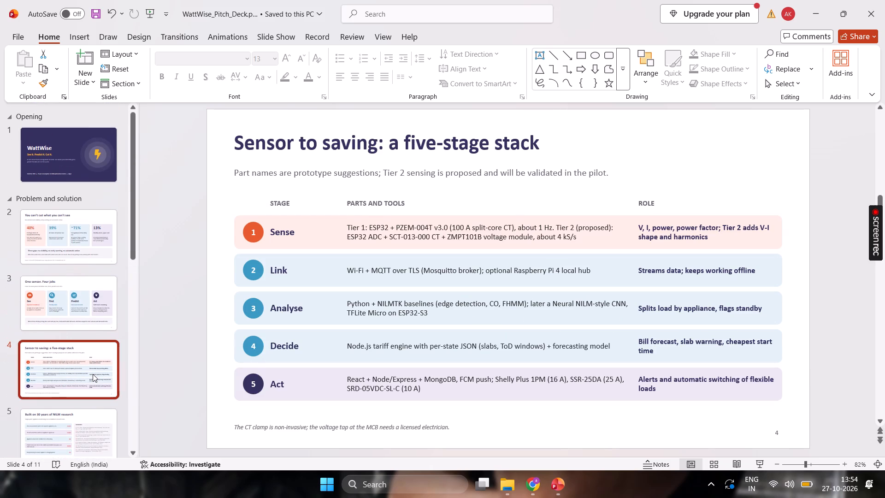
pyautogui.scroll(1, 93, 374)
# Replace the event name in the title slide's bottom text line with "CIE Spark 2026".
pyautogui.click(81, 180)
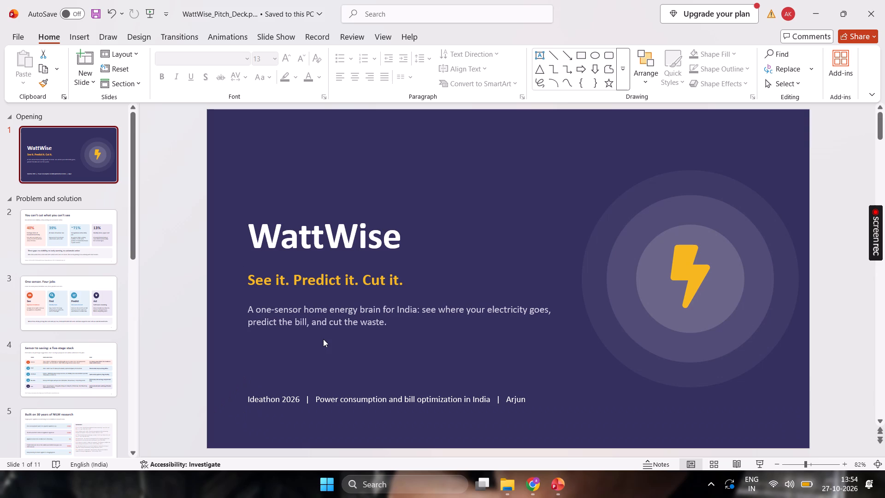
pyautogui.tripleClick(283, 399)
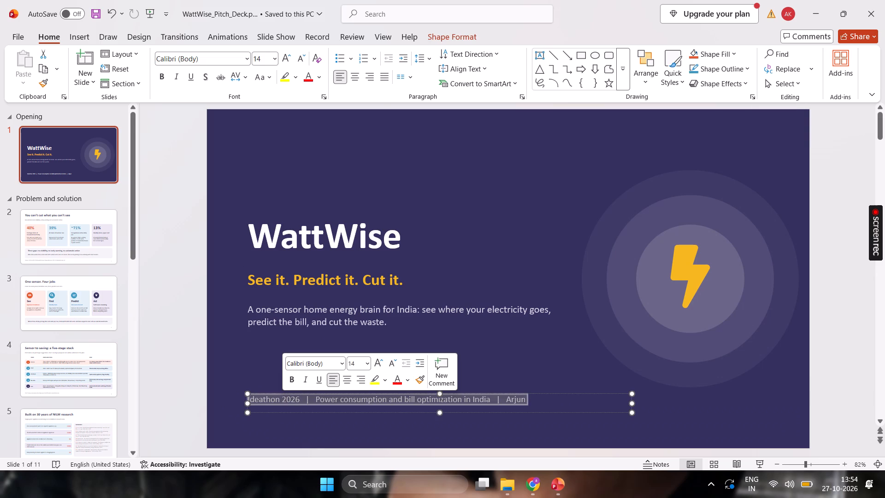
pyautogui.doubleClick(283, 399)
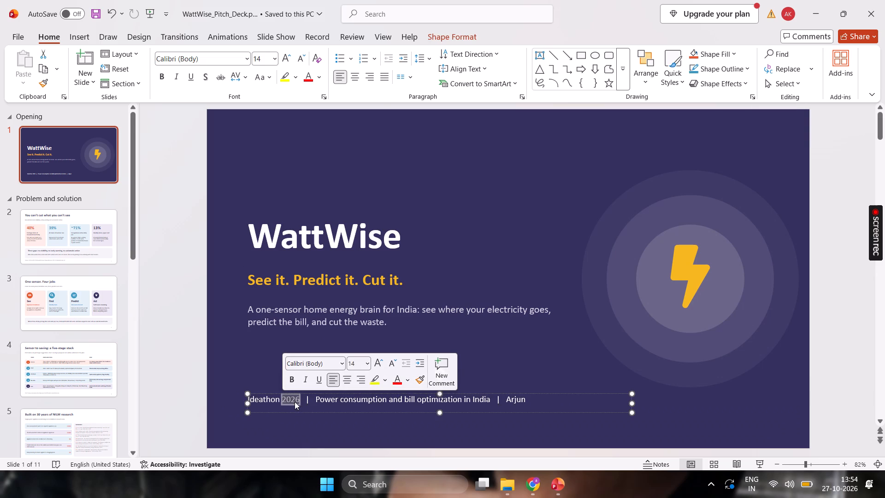
pyautogui.press('BackSpace')
pyautogui.press('BackSpace')
pyautogui.press('BackSpace')
pyautogui.press('BackSpace')
pyautogui.press('BackSpace')
pyautogui.press('BackSpace')
pyautogui.press('BackSpace')
pyautogui.press('BackSpace')
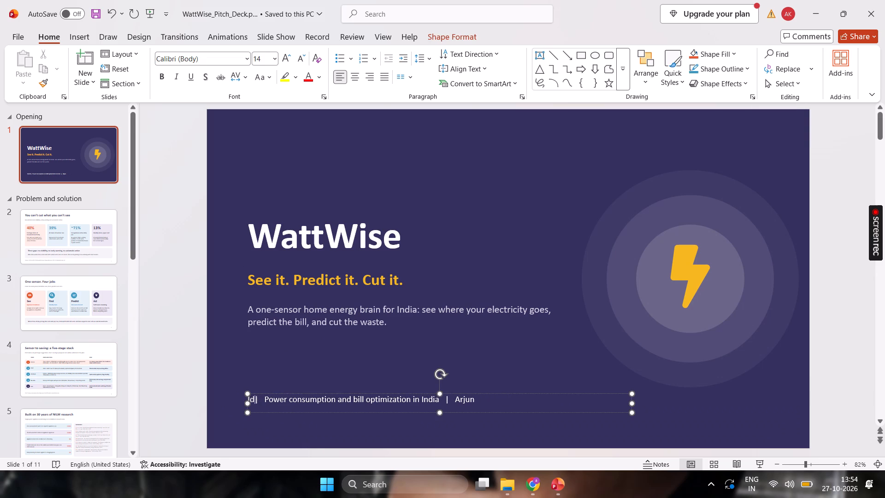
pyautogui.press('BackSpace')
pyautogui.press('BackSpace')
pyautogui.write('CIE')
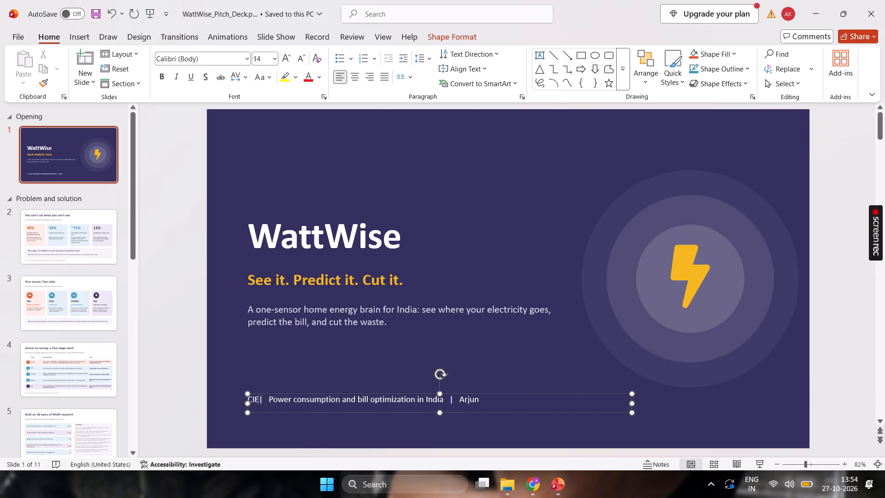
pyautogui.press('space')
pyautogui.write('SPAK')
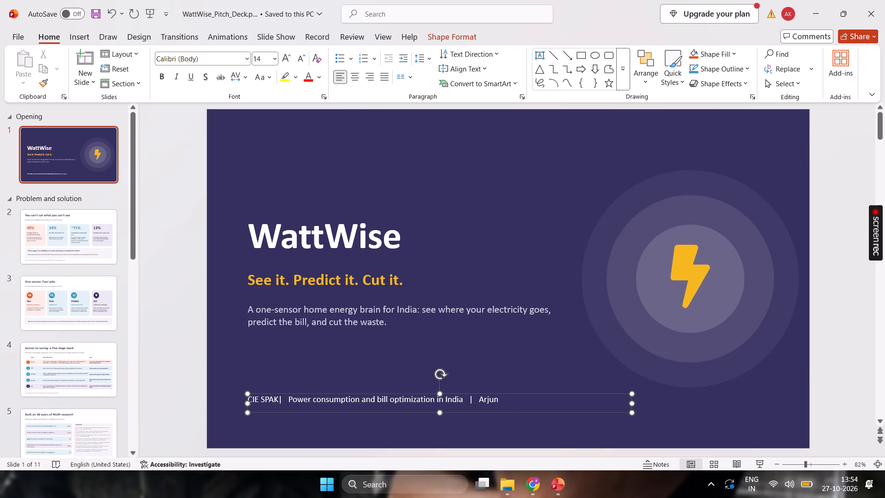
pyautogui.press('BackSpace')
pyautogui.press('BackSpace')
pyautogui.press('BackSpace')
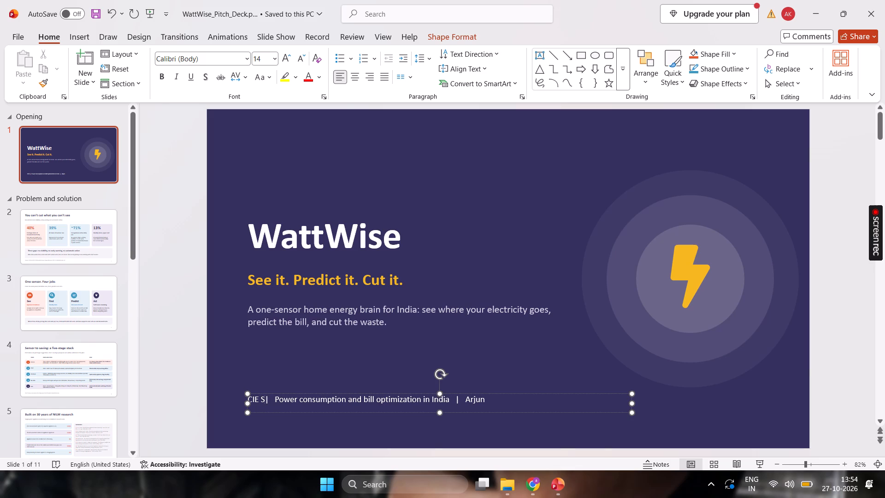
pyautogui.write('park 2026')
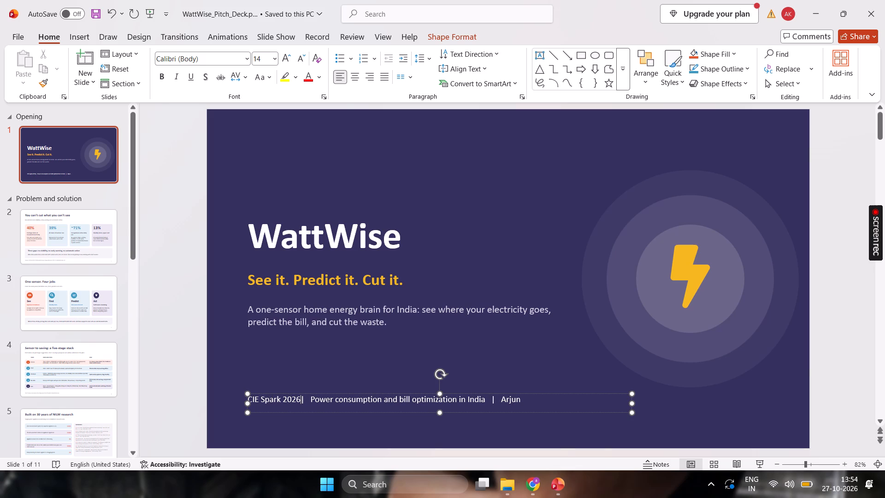
pyautogui.press('space')
# Replace the presenter's name at the end of the title slide's bottom text line with the team name "Code_Solder_Repeat".
pyautogui.click(518, 400)
pyautogui.doubleClick(518, 400)
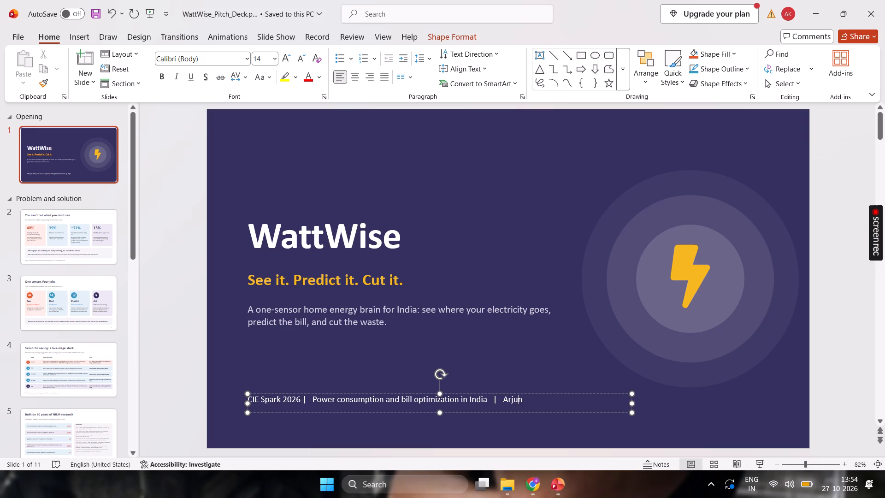
pyautogui.hotkey('shift', 'c')
pyautogui.write('ode_Solder_')
pyautogui.write('Repeat')
pyautogui.click(520, 349)
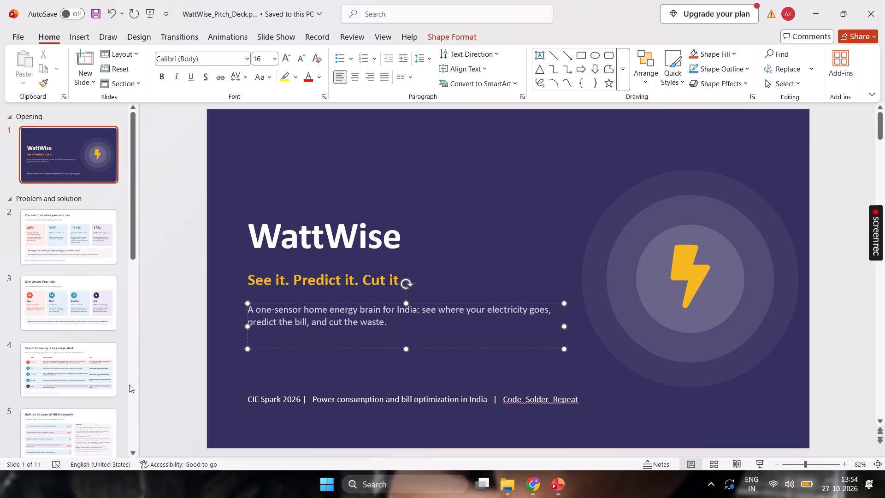
# Remove the tilde in front of the 71% figure on slide 2's six-appliances card.
pyautogui.click(90, 253)
pyautogui.click(90, 299)
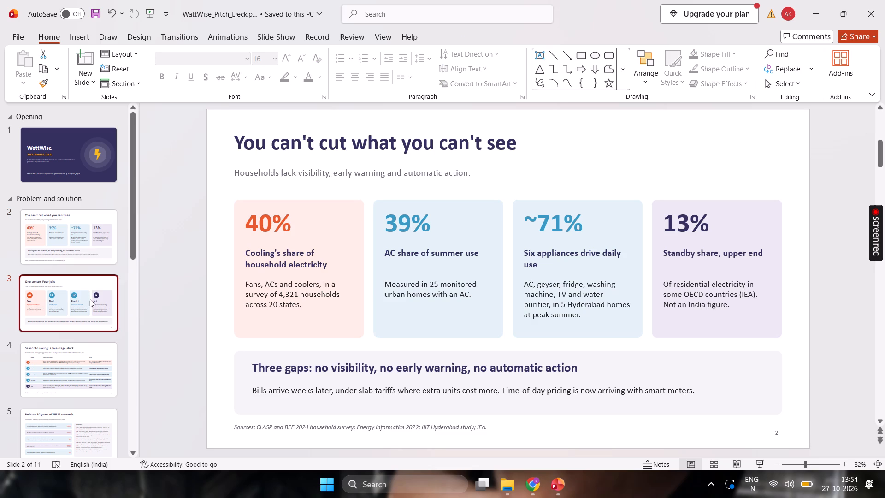
pyautogui.click(88, 227)
pyautogui.click(533, 209)
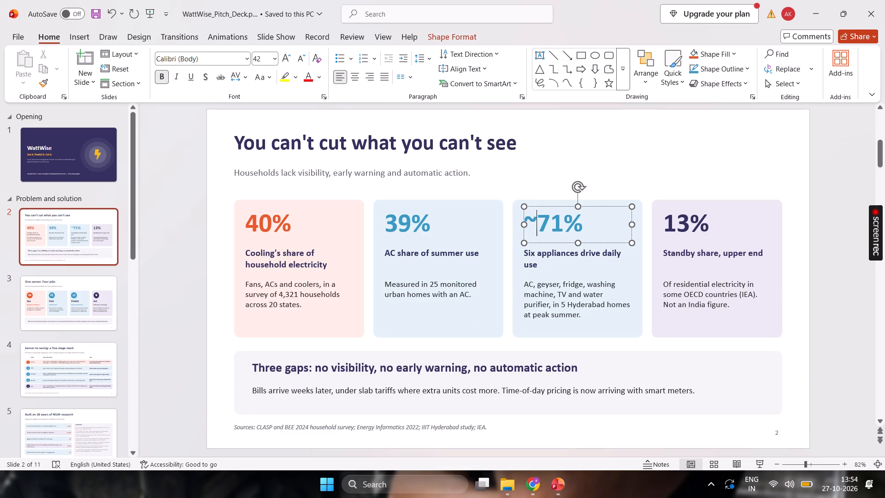
pyautogui.press('BackSpace')
pyautogui.click(631, 155)
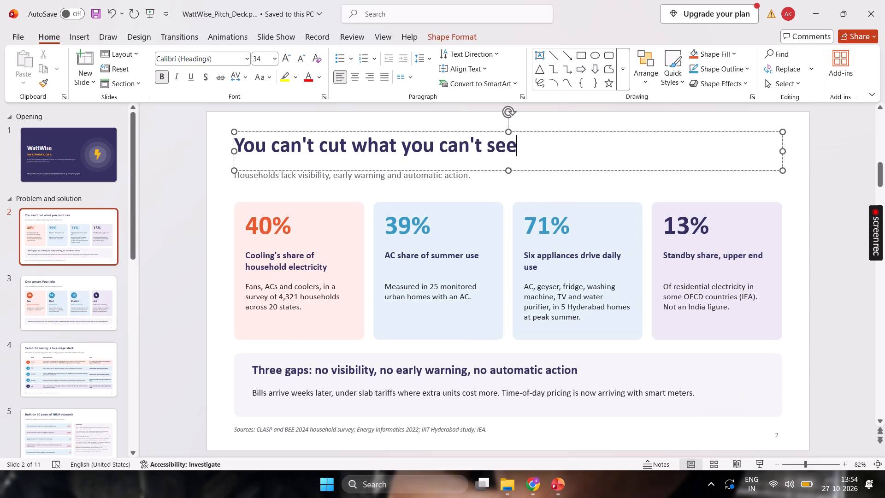
pyautogui.click(171, 234)
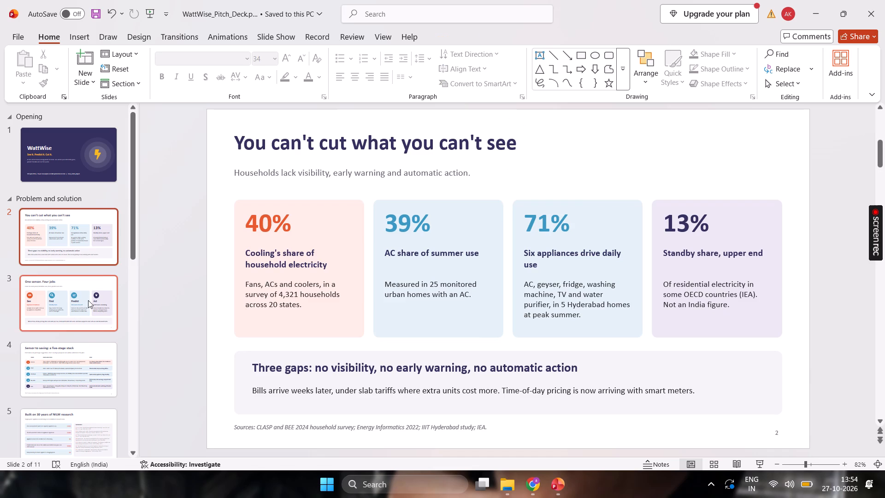
# Review slides 3 to 6 for any content that still needs correcting.
pyautogui.click(88, 300)
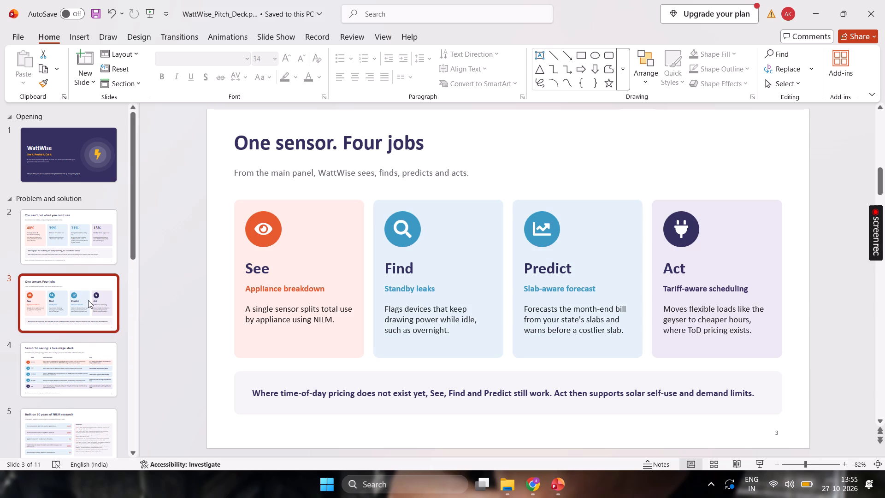
pyautogui.scroll(-1, 88, 300)
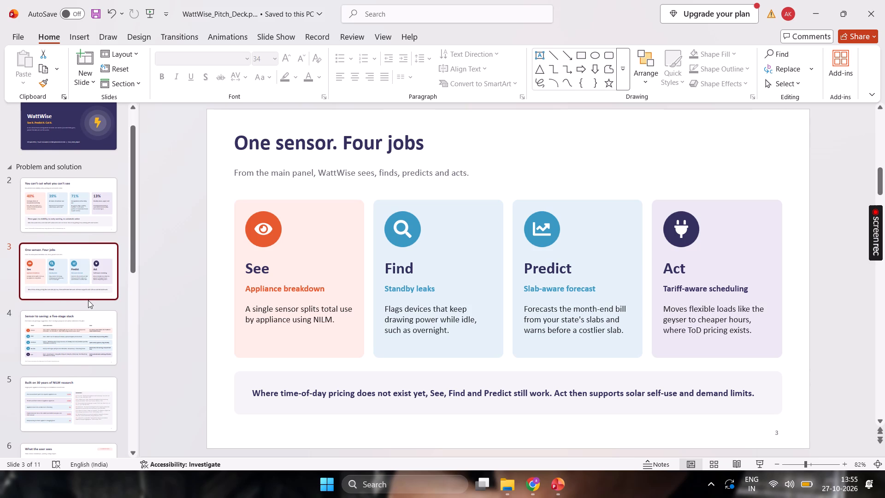
pyautogui.scroll(-3, 88, 300)
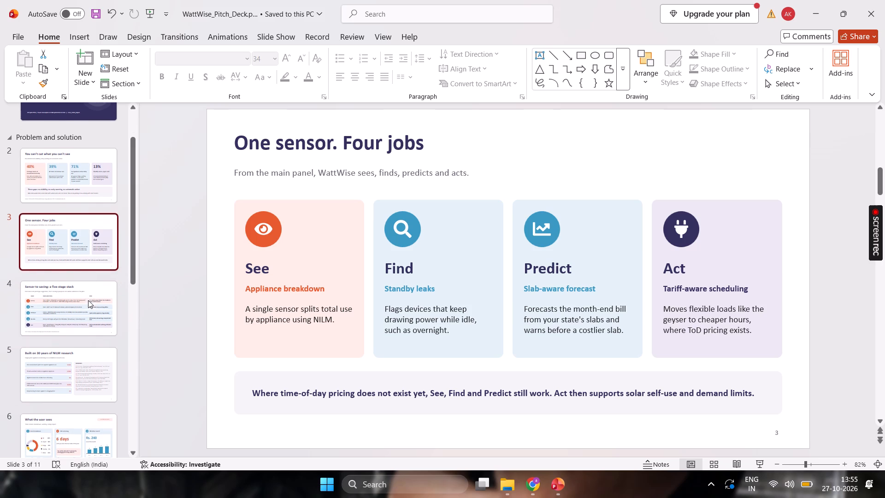
pyautogui.scroll(-1, 88, 300)
pyautogui.click(85, 300)
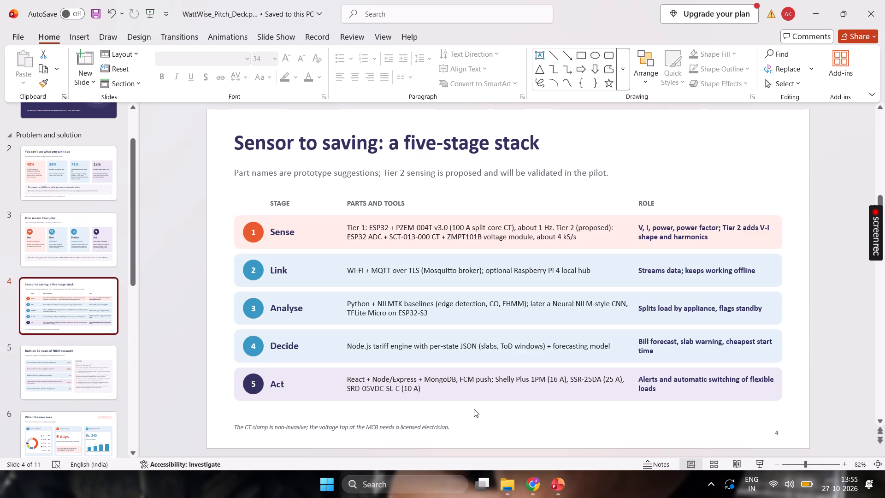
pyautogui.scroll(-3, 474, 409)
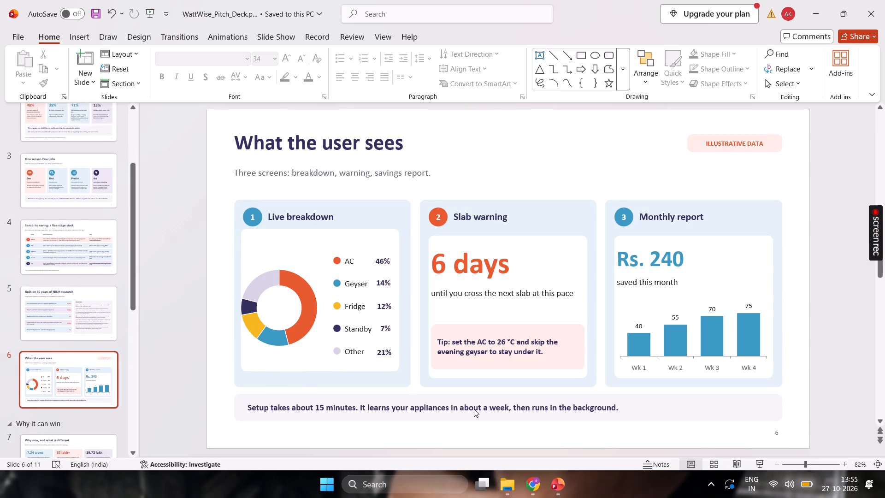
pyautogui.scroll(-1, 474, 409)
# Go back to slide 4 and examine the five-stage stack table's parts, roles and footnote.
pyautogui.click(93, 213)
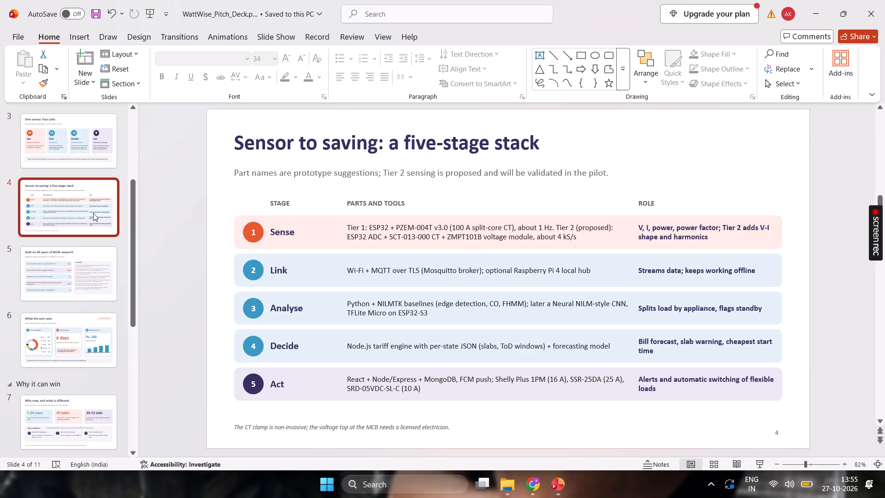
pyautogui.click(93, 213)
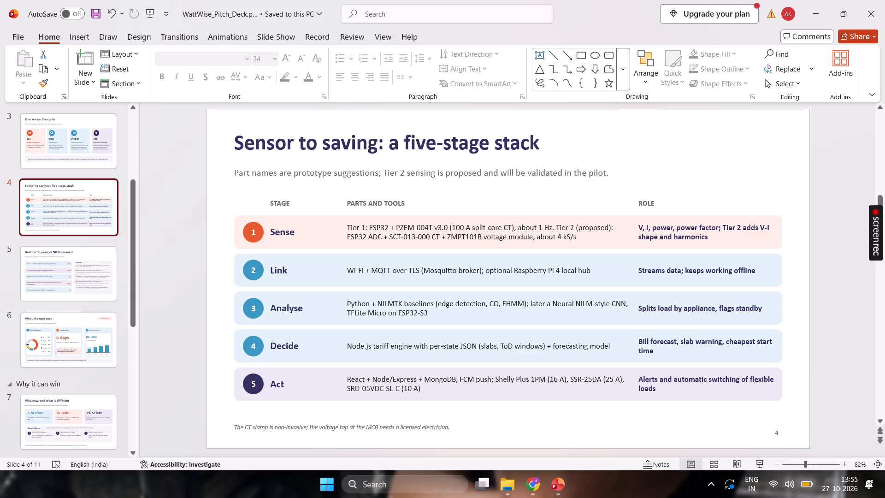
pyautogui.click(660, 386)
pyautogui.click(728, 424)
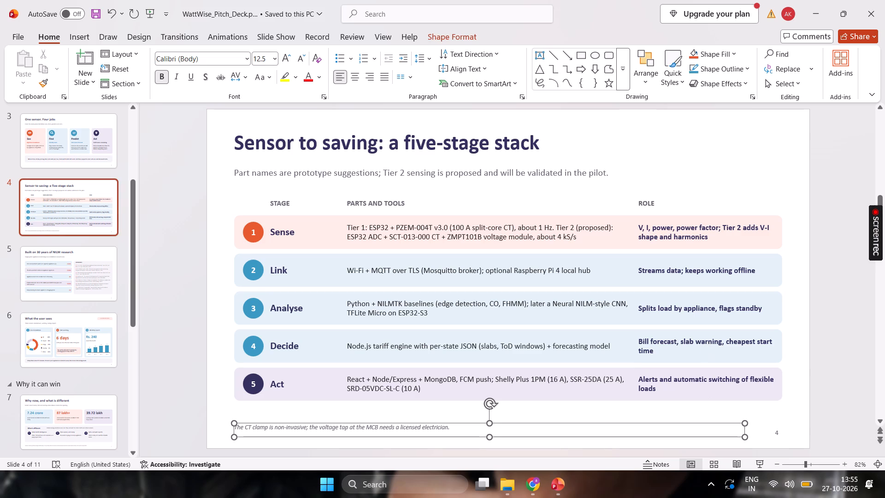
pyautogui.click(776, 411)
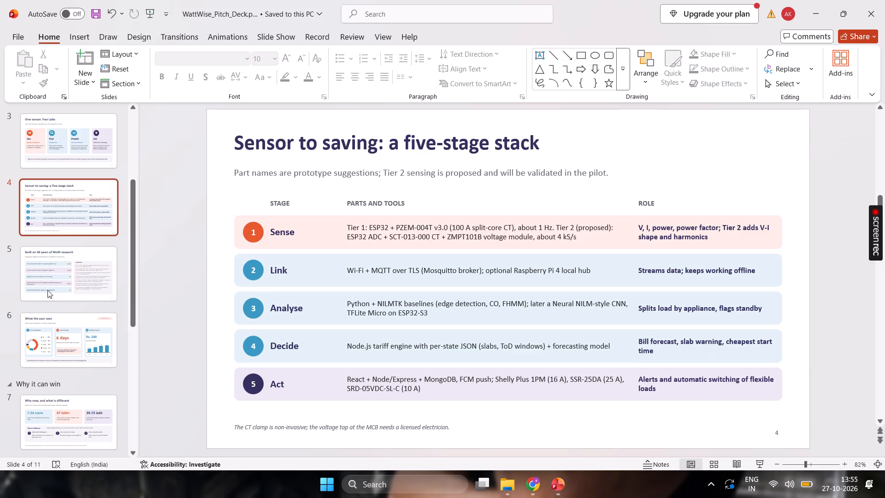
pyautogui.click(81, 270)
pyautogui.click(69, 219)
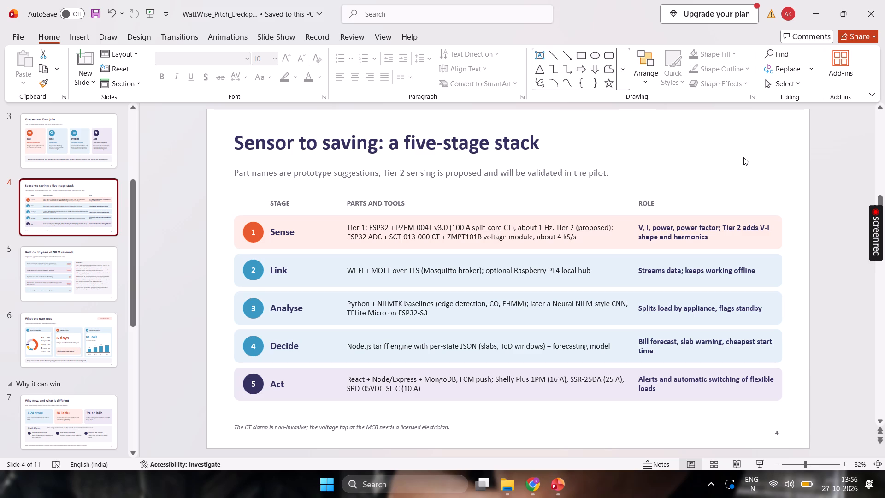
# Switch to Chrome and search Google in a new tab for "what does been around the bloack mean".
pyautogui.click(528, 495)
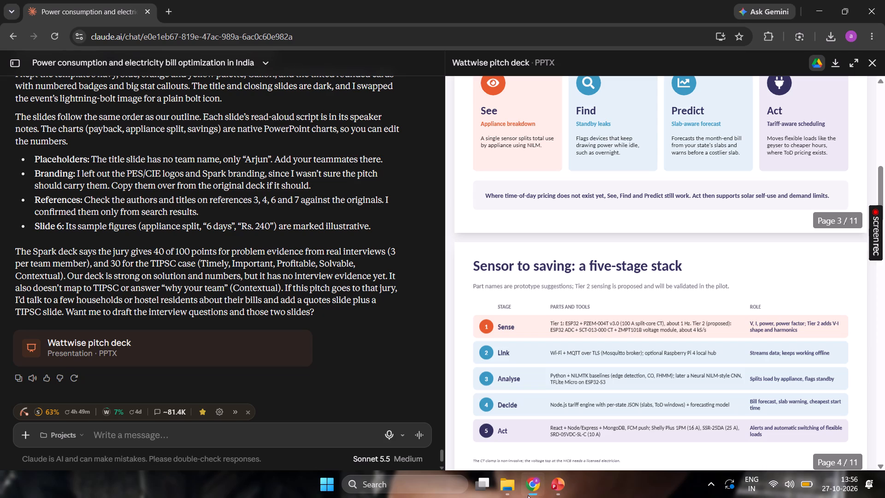
pyautogui.click(163, 7)
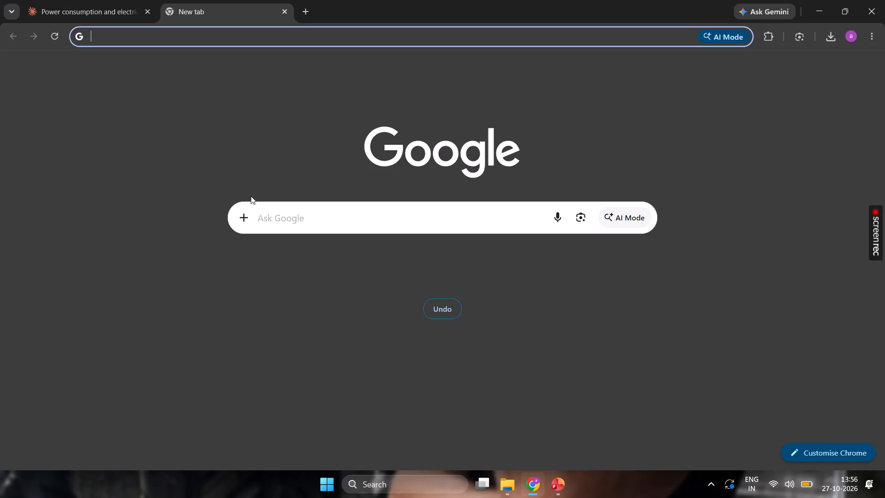
pyautogui.click(280, 220)
pyautogui.write('what dpoe')
pyautogui.press('BackSpace')
pyautogui.press('BackSpace')
pyautogui.press('BackSpace')
pyautogui.write('oes been around the bloa')
pyautogui.press('Down')
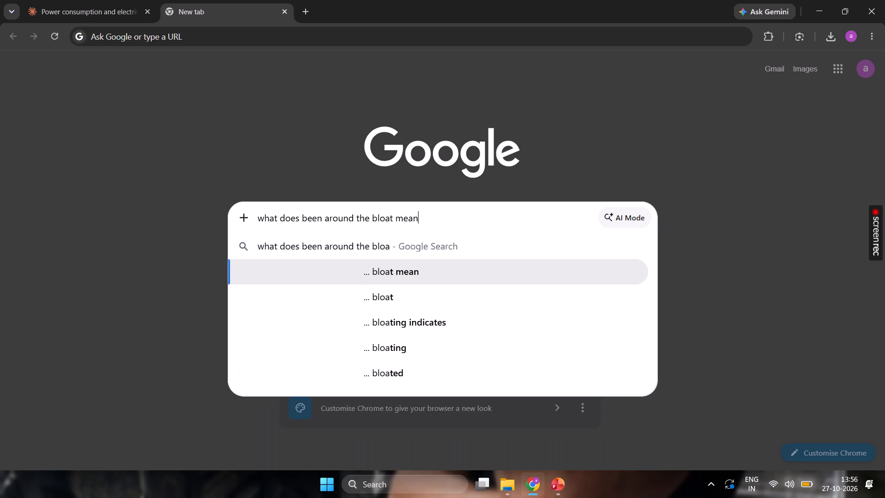
pyautogui.press('Return')
pyautogui.doubleClick(254, 81)
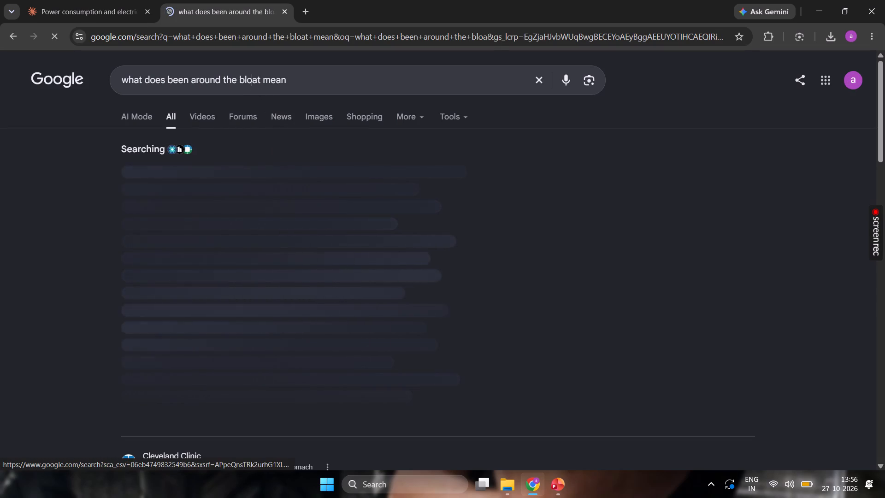
pyautogui.write('bloack')
pyautogui.press('space')
pyautogui.press('Return')
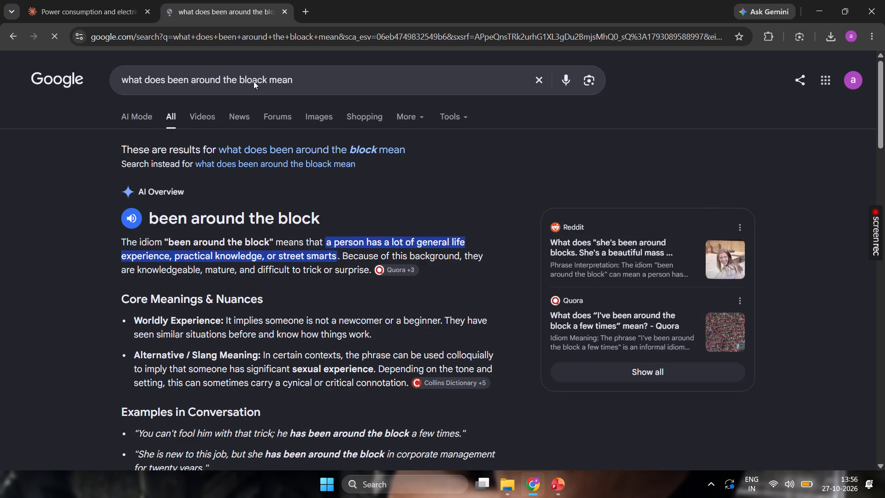
pyautogui.scroll(-3, 298, 296)
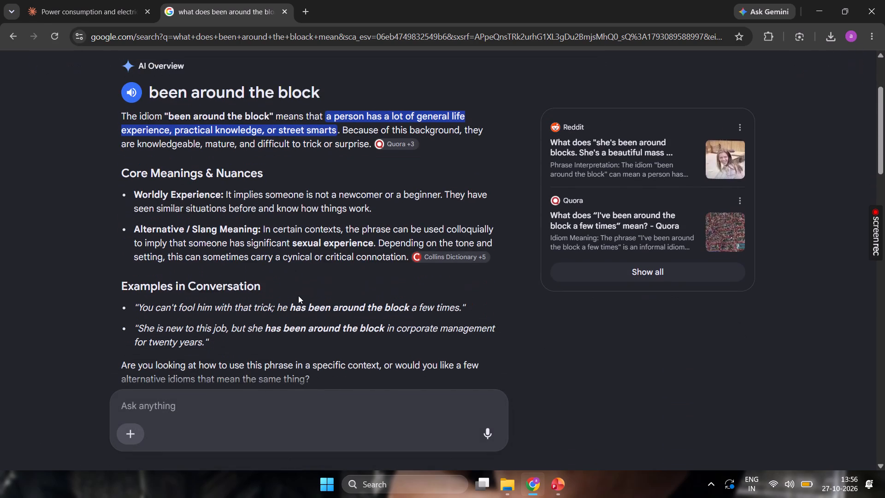
pyautogui.scroll(-4, 298, 296)
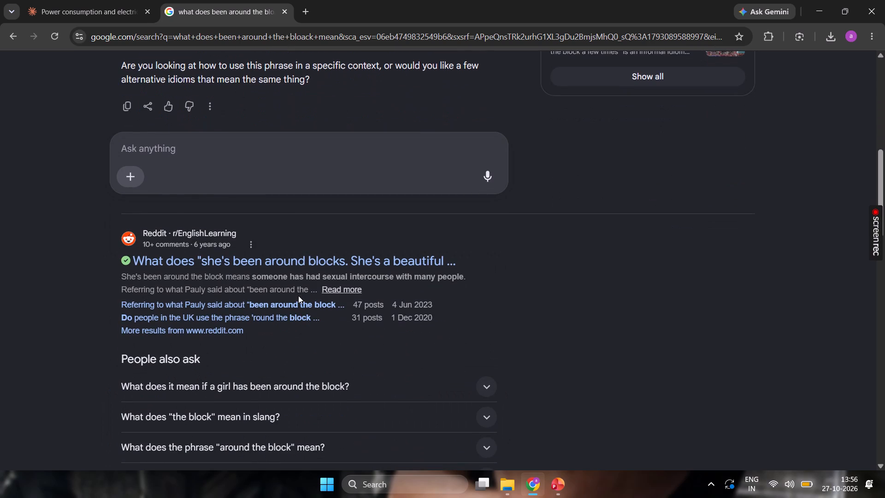
pyautogui.scroll(-1, 298, 296)
pyautogui.click(274, 395)
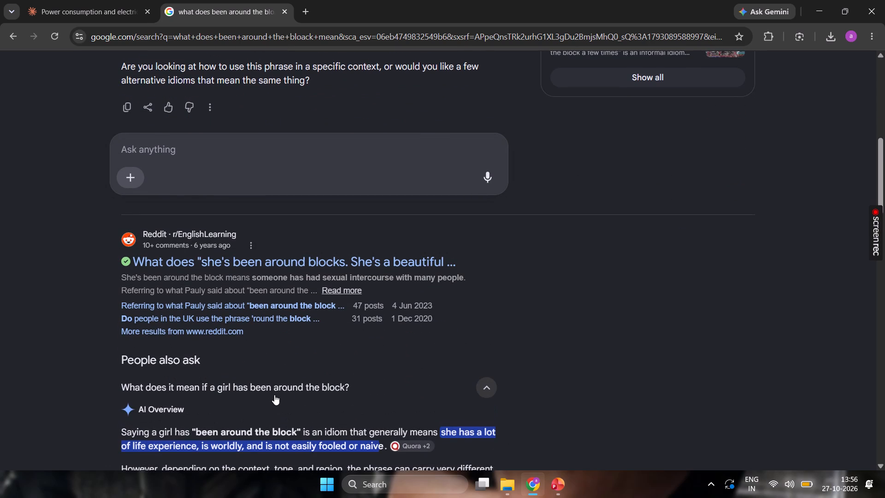
pyautogui.scroll(-1, 274, 395)
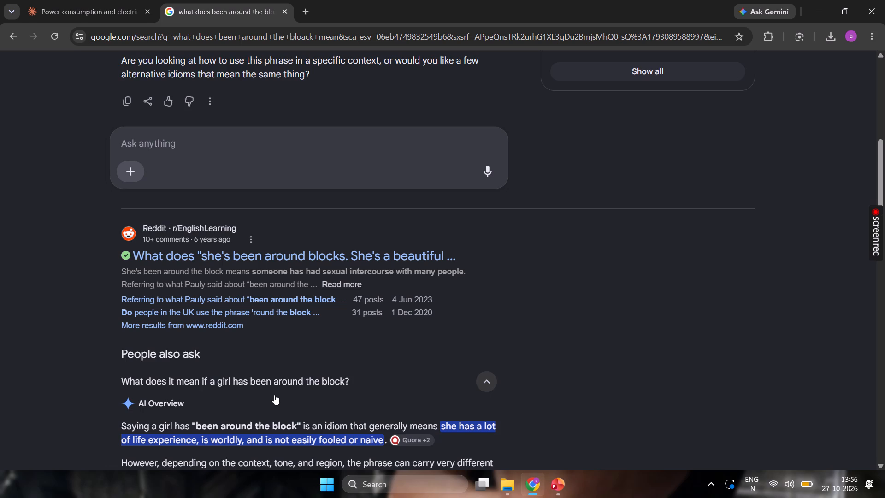
pyautogui.scroll(-2, 274, 395)
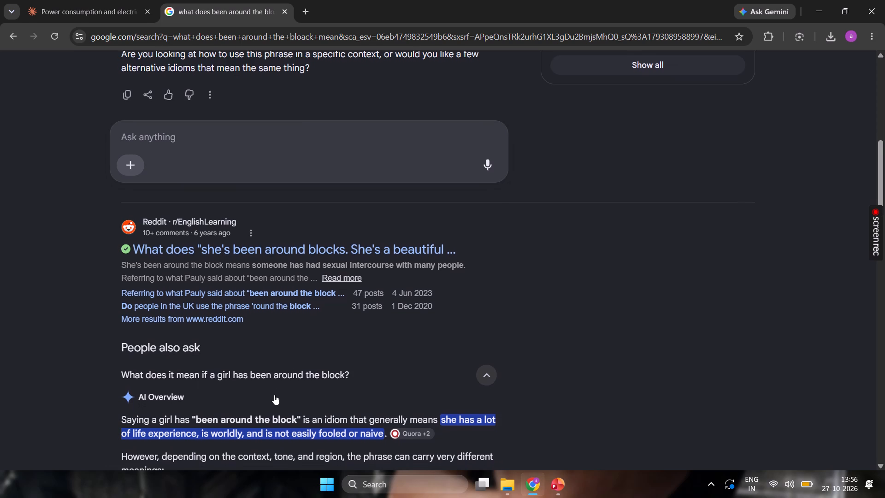
pyautogui.scroll(-3, 274, 395)
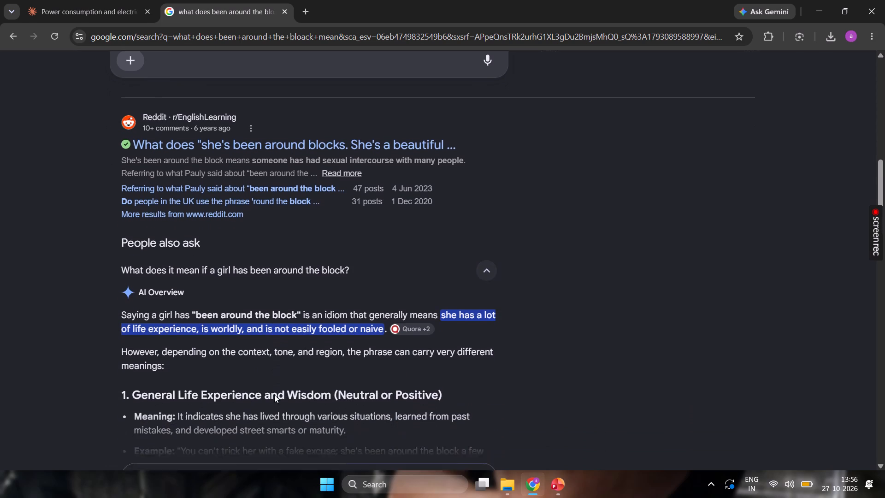
pyautogui.scroll(-1, 274, 395)
pyautogui.click(304, 353)
pyautogui.scroll(-1, 304, 353)
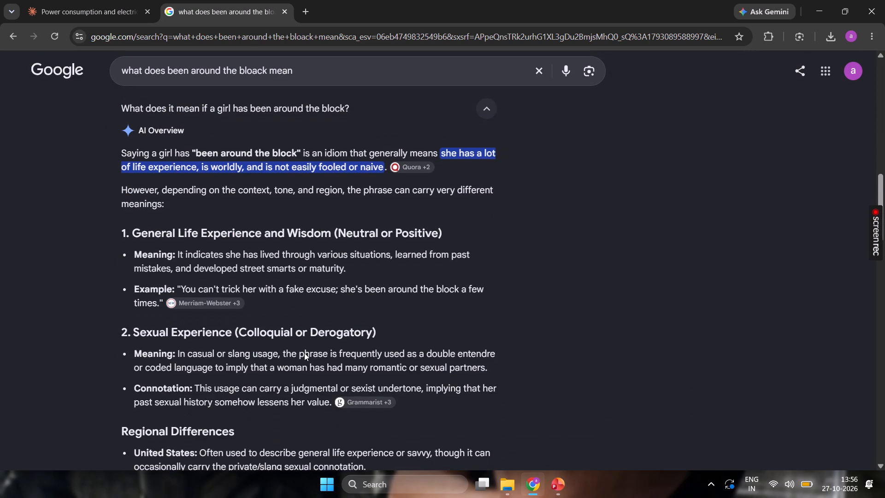
pyautogui.scroll(-1, 304, 353)
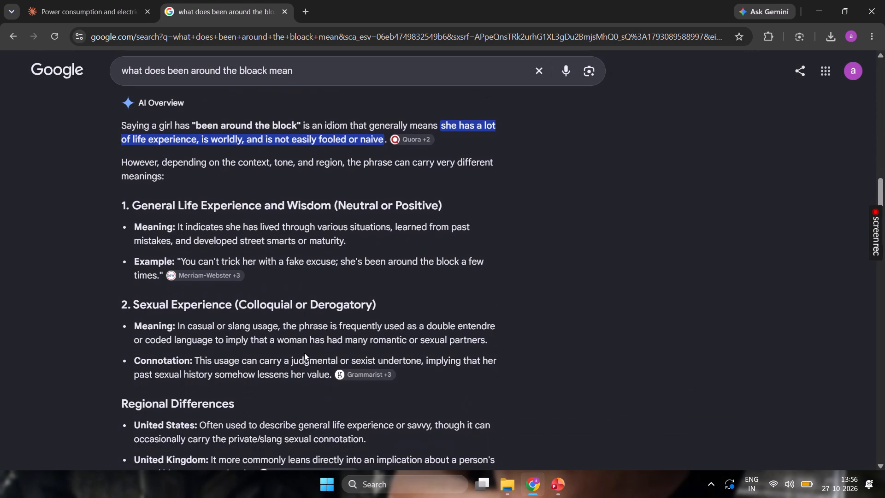
pyautogui.scroll(-2, 304, 353)
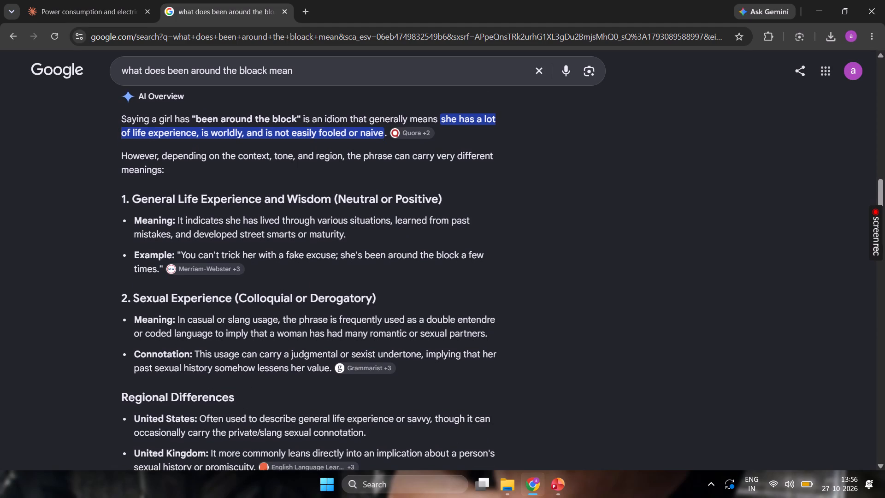
pyautogui.scroll(-2, 304, 353)
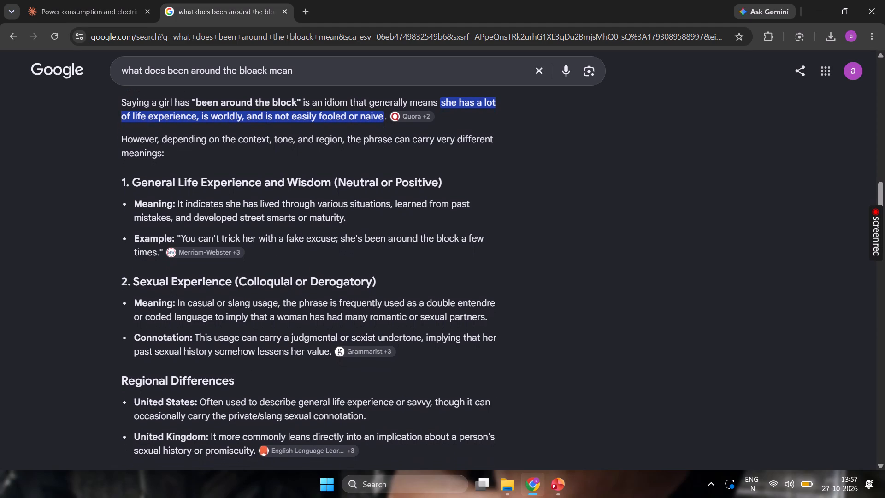
pyautogui.scroll(-1, 304, 353)
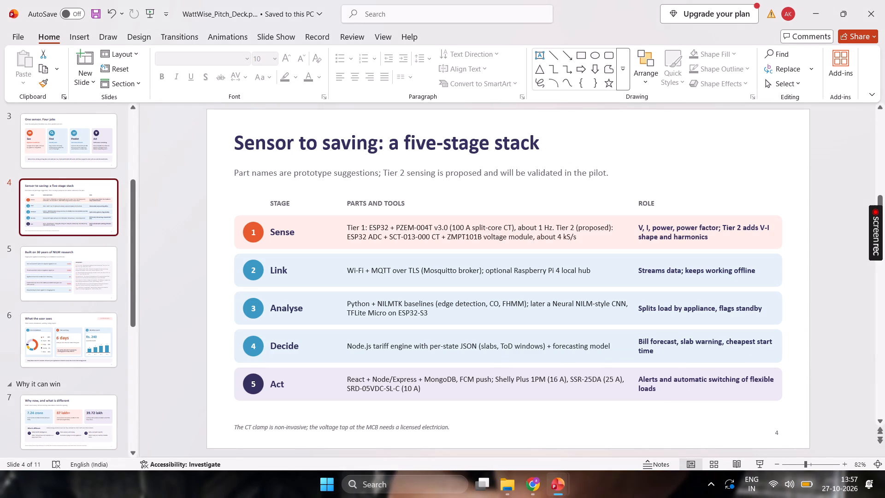
pyautogui.click(81, 232)
pyautogui.click(85, 258)
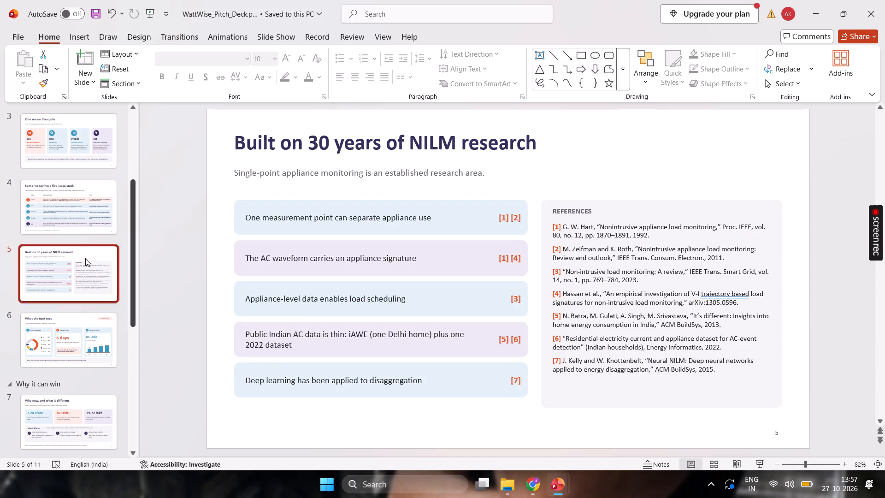
pyautogui.click(98, 207)
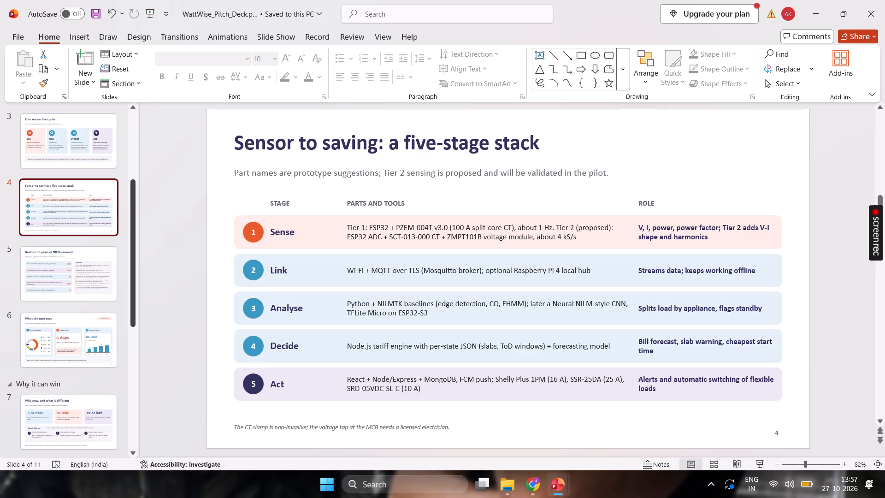
pyautogui.click(107, 275)
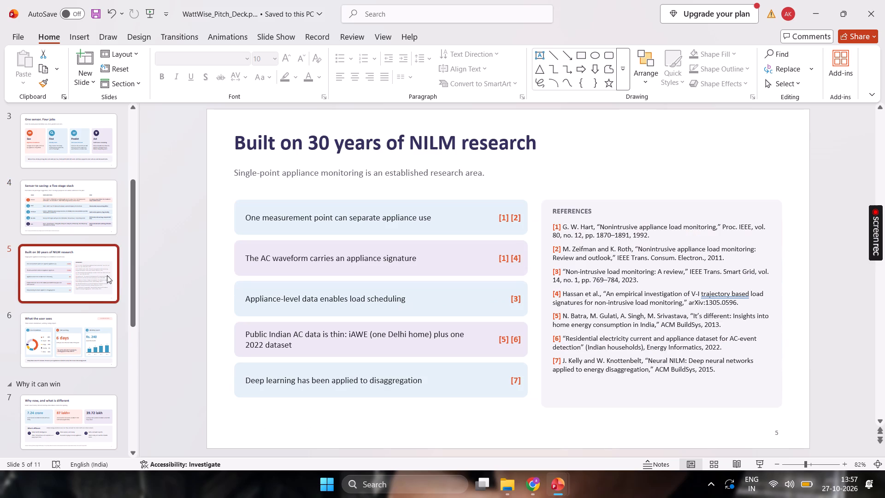
pyautogui.click(83, 218)
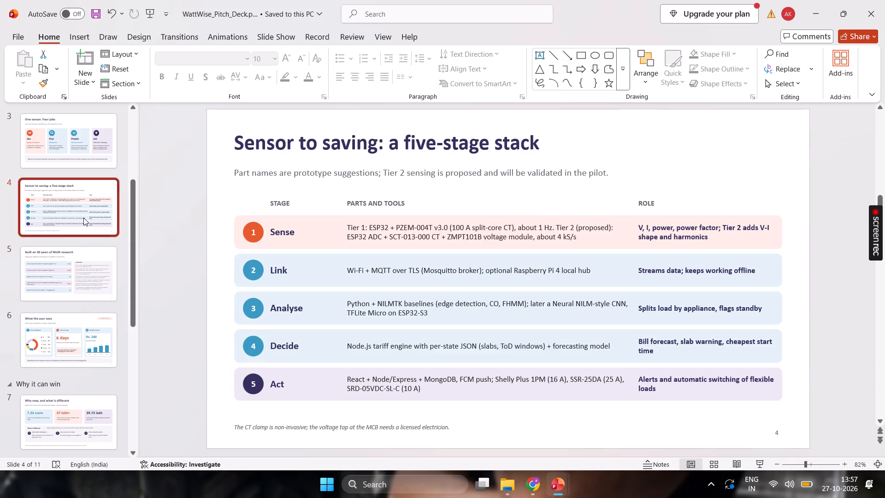
pyautogui.doubleClick(83, 218)
pyautogui.moveTo(83, 218); pyautogui.dragTo(206, 367)
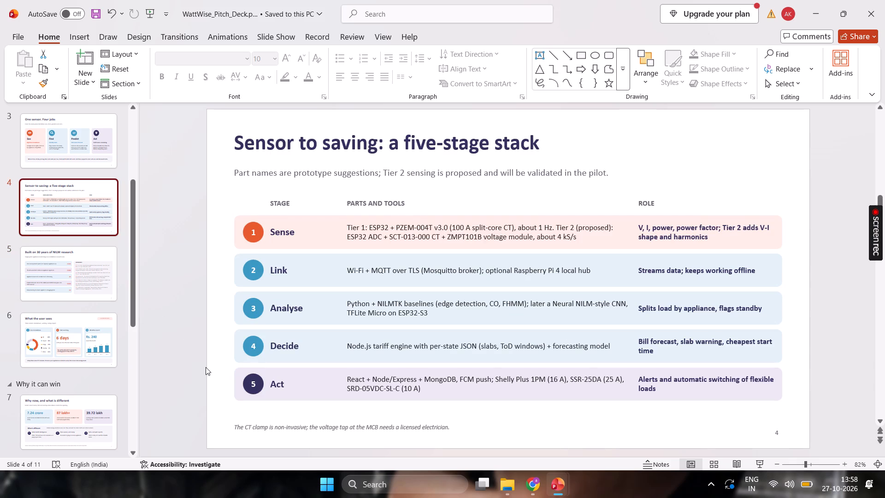
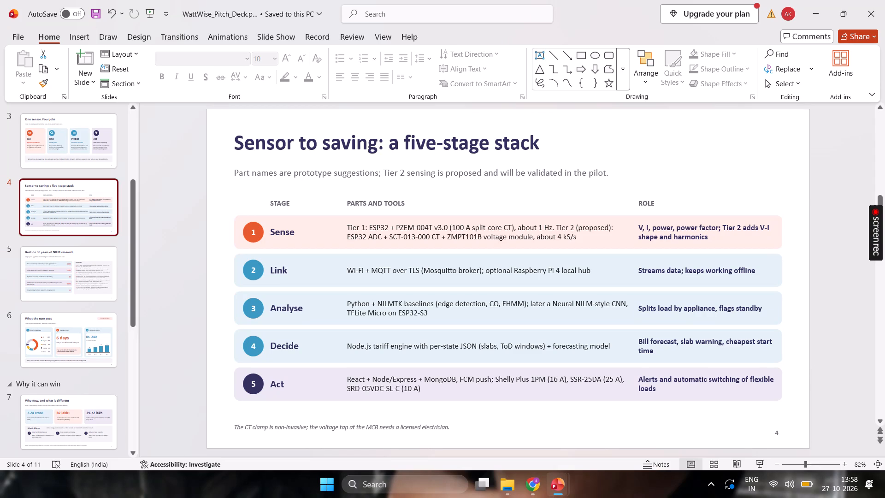
# Open WhatsApp from the Windows search suggestions.
pyautogui.click(422, 483)
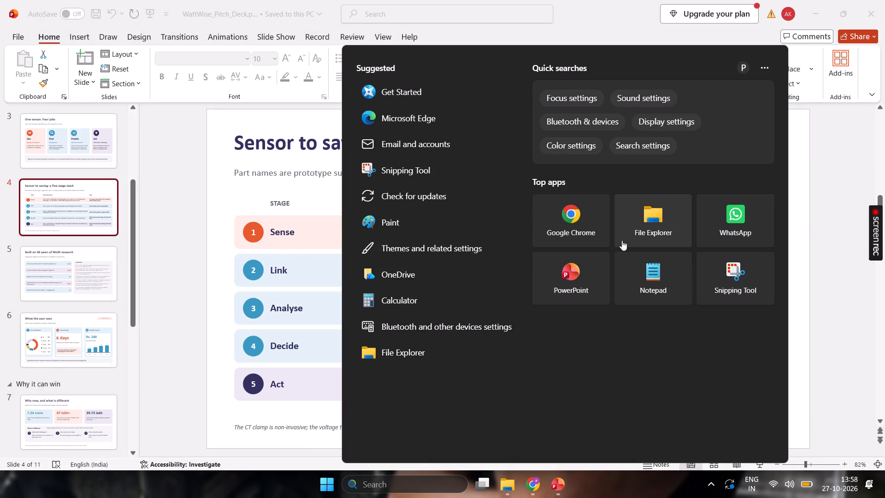
pyautogui.click(755, 197)
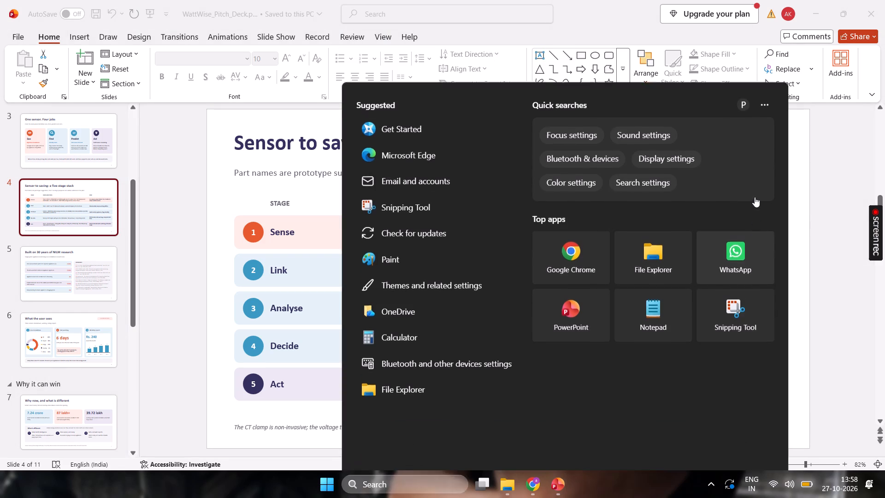
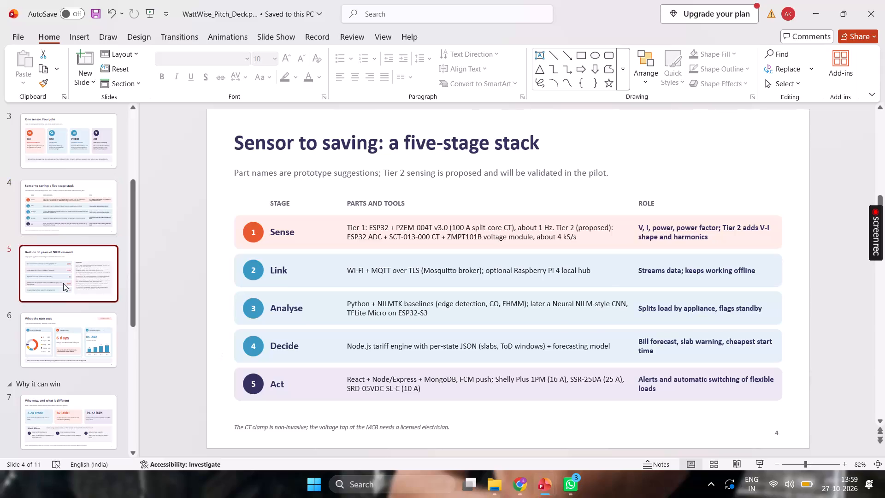
# Review the pitch deck's slides 6 to 8, covering the user screens, the differentiators and the payback estimate.
pyautogui.click(59, 338)
pyautogui.scroll(-1, 59, 338)
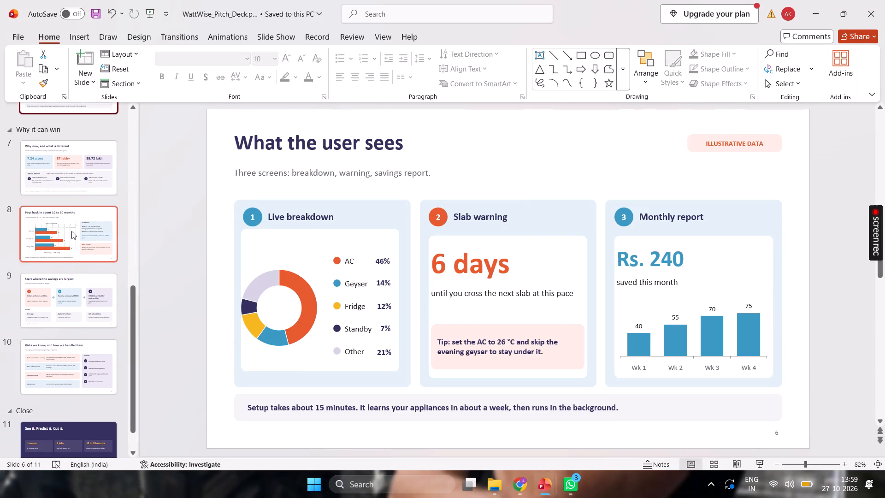
pyautogui.click(76, 184)
pyautogui.click(72, 215)
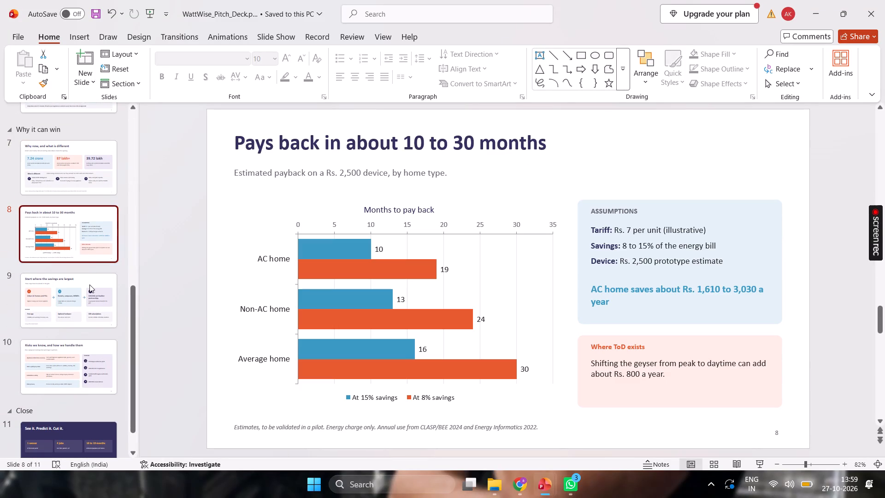
# Review the pitch deck's slides 9 to 11, covering the rollout and revenue plan, the risks and roadmap, and the closing slide.
pyautogui.click(89, 285)
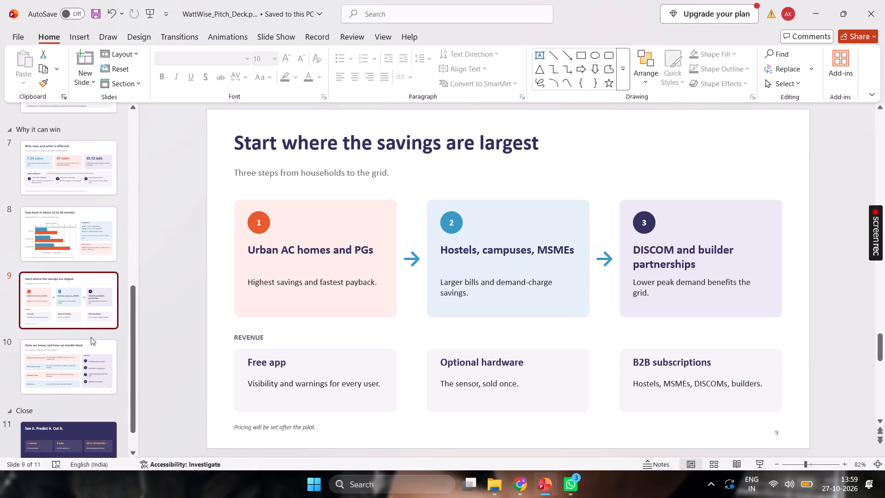
pyautogui.click(100, 229)
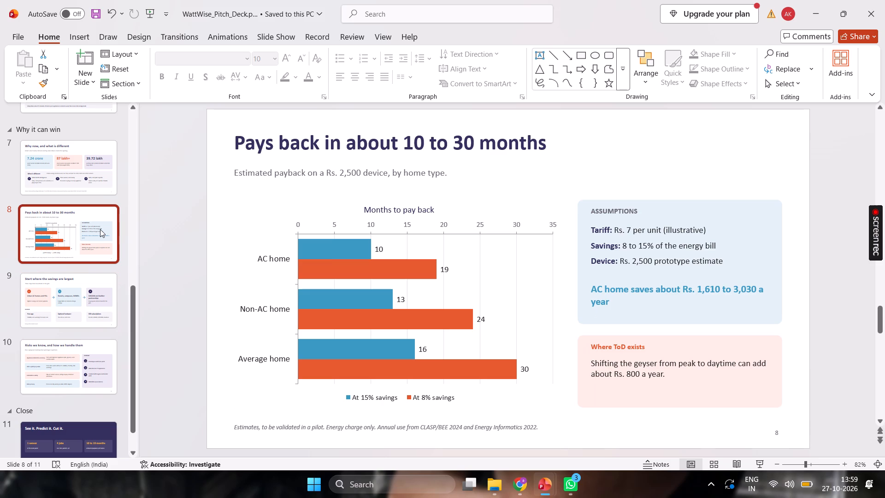
pyautogui.click(79, 285)
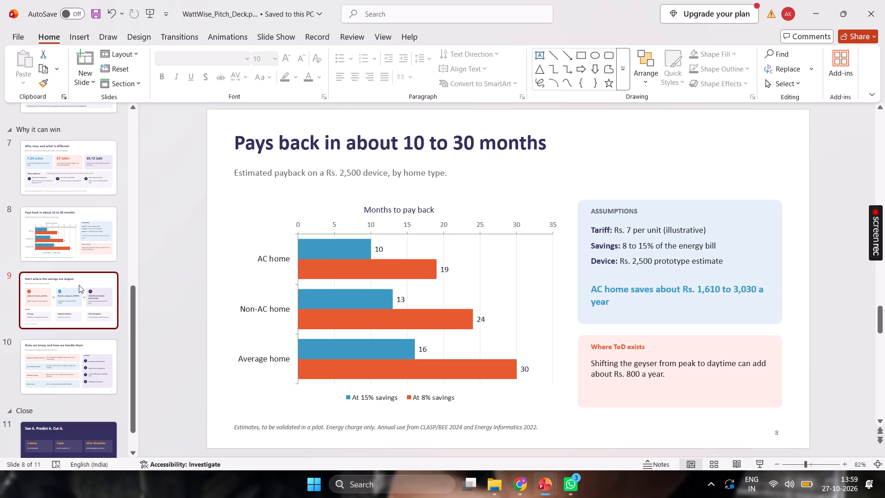
pyautogui.click(94, 370)
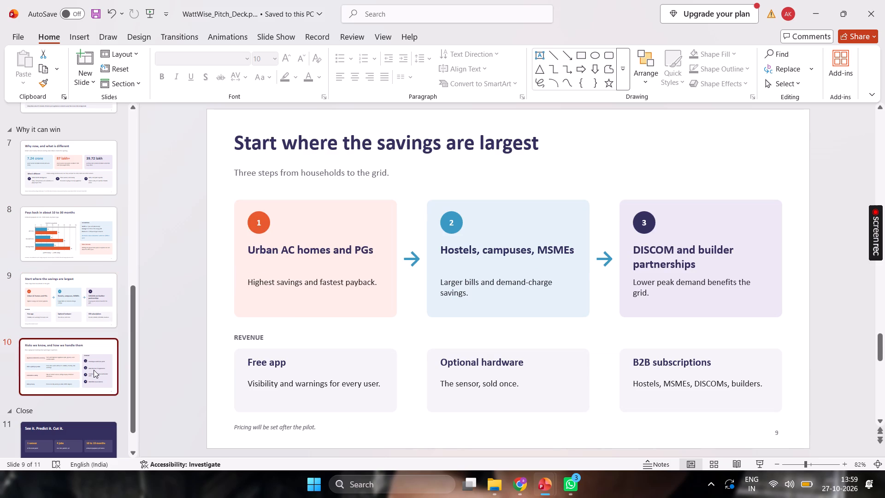
pyautogui.scroll(-1, 94, 370)
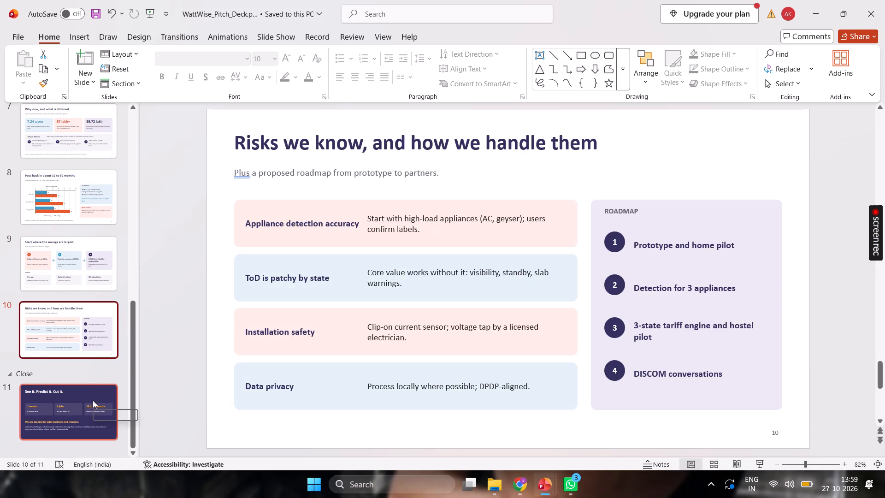
pyautogui.click(93, 400)
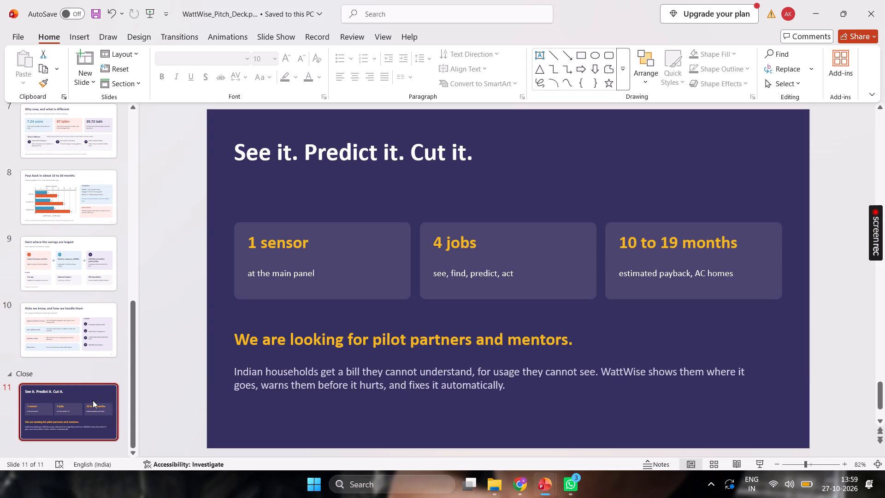
pyautogui.click(87, 341)
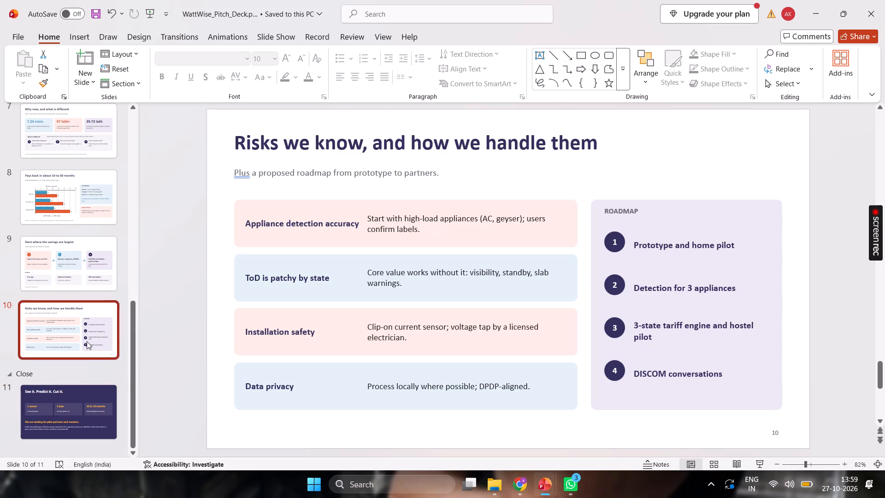
# Save the WattWise pitch deck presentation.
pyautogui.hotkey('ctrl', 's')
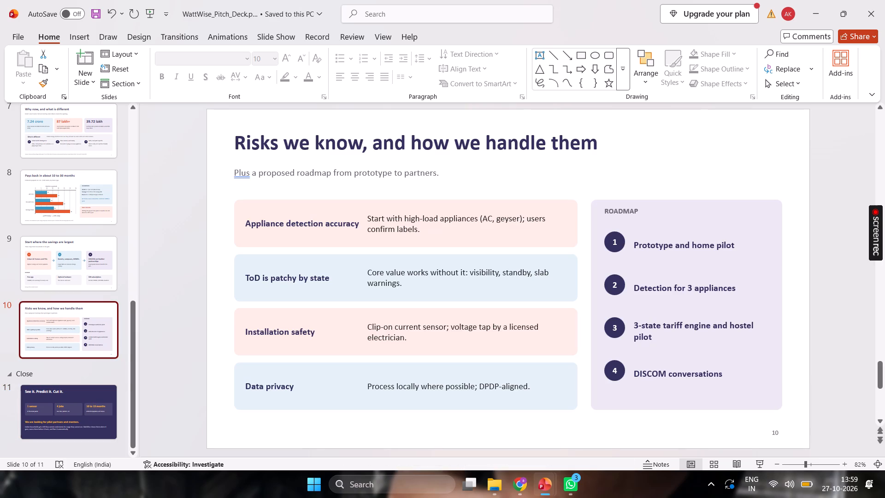
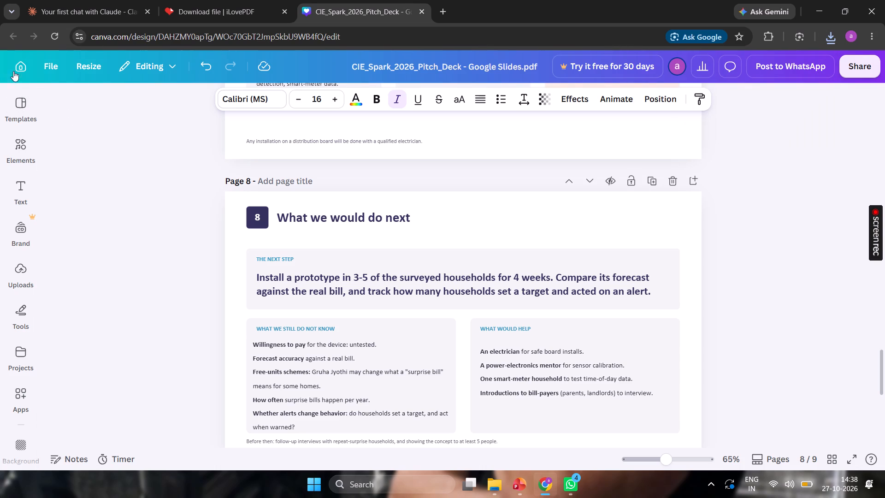
pyautogui.click(22, 59)
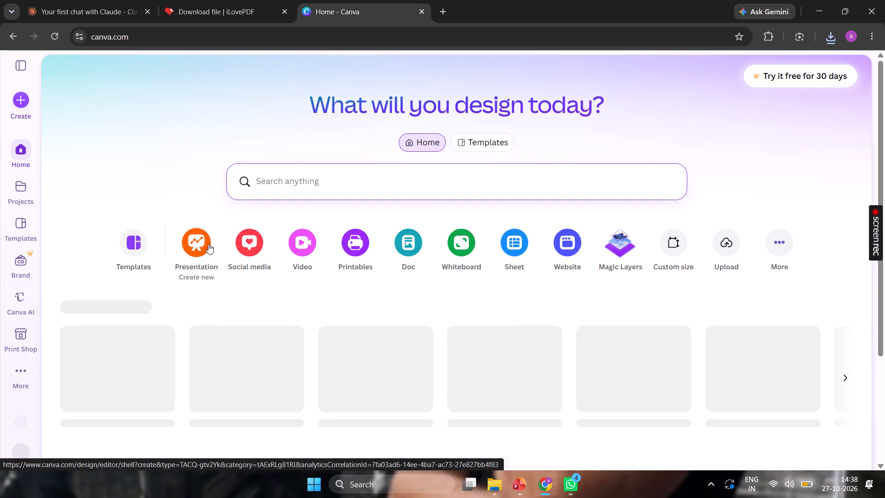
pyautogui.click(24, 104)
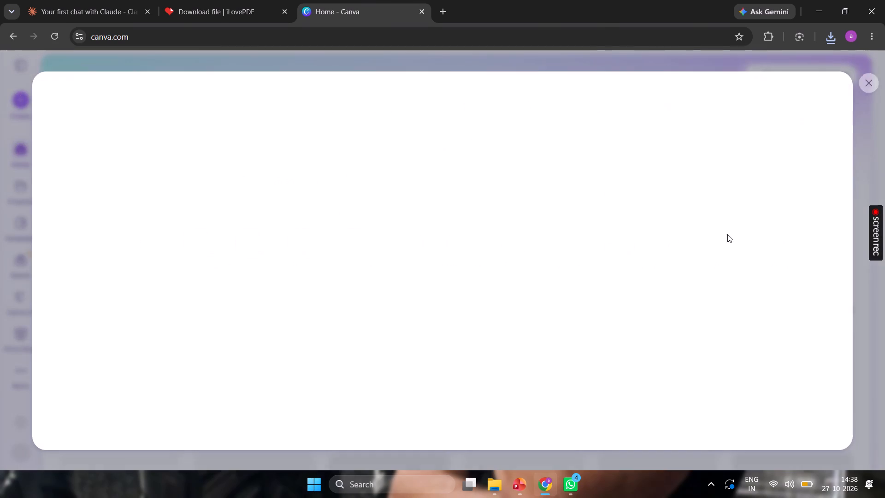
pyautogui.click(871, 83)
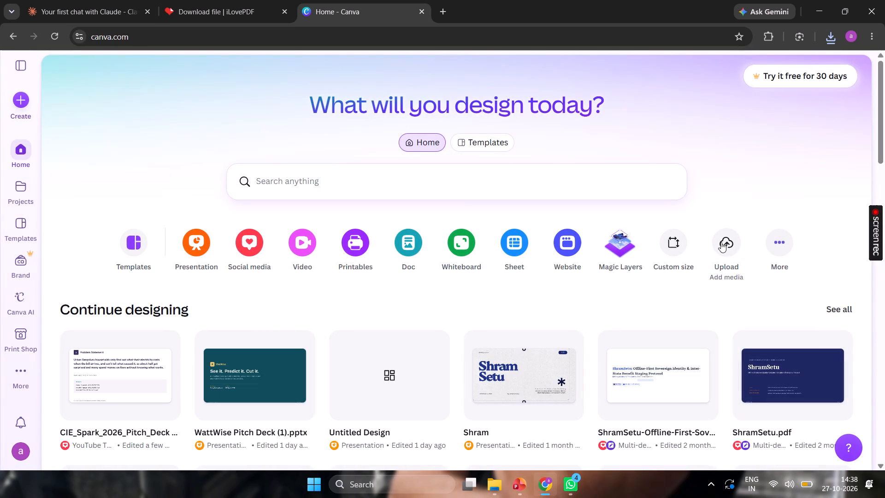
pyautogui.click(721, 242)
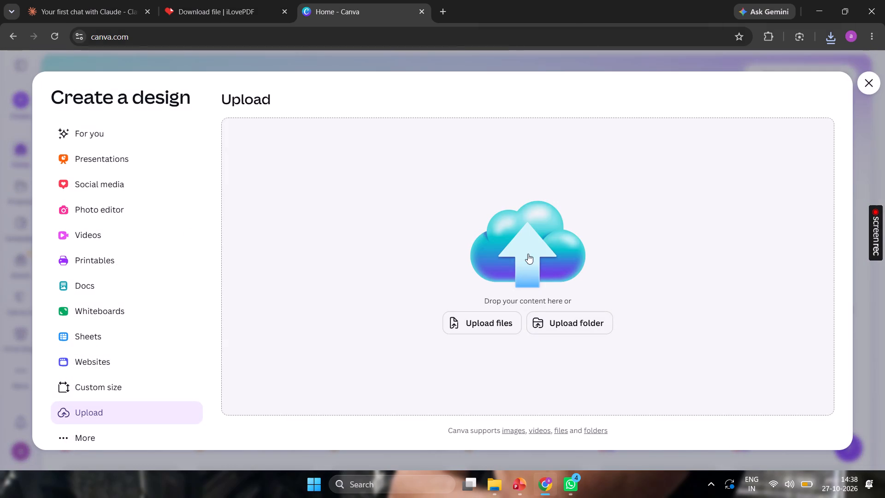
pyautogui.click(496, 495)
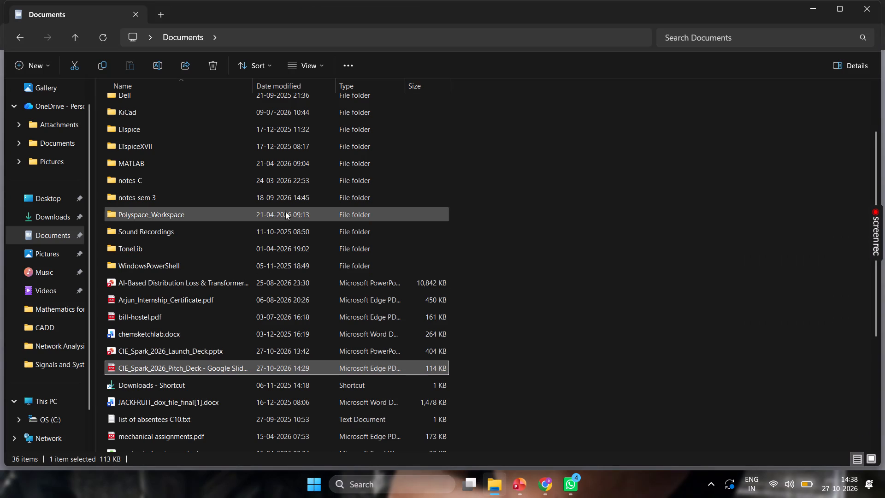
pyautogui.click(61, 217)
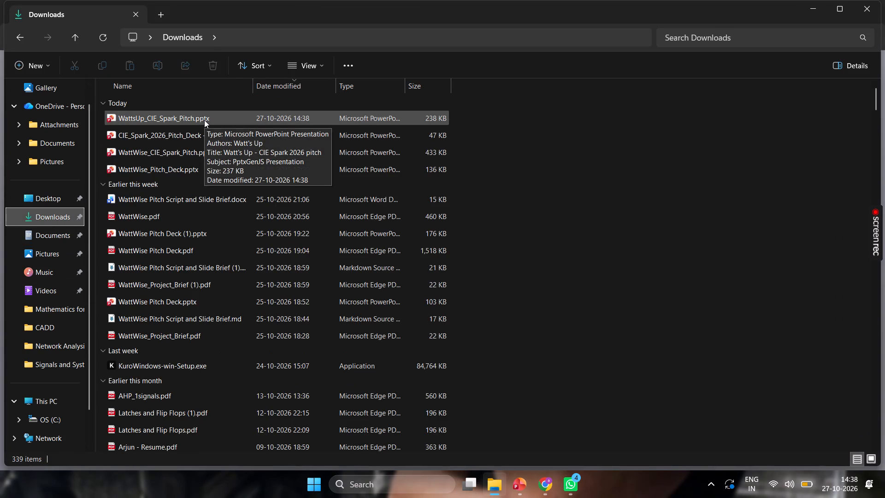
pyautogui.moveTo(412, 115); pyautogui.dragTo(472, 225)
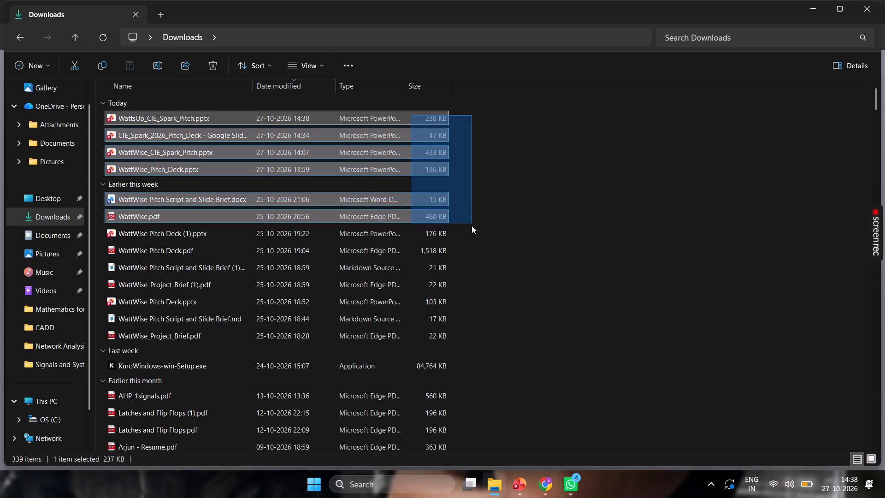
pyautogui.moveTo(472, 225); pyautogui.dragTo(422, 120)
pyautogui.moveTo(413, 118); pyautogui.dragTo(563, 326)
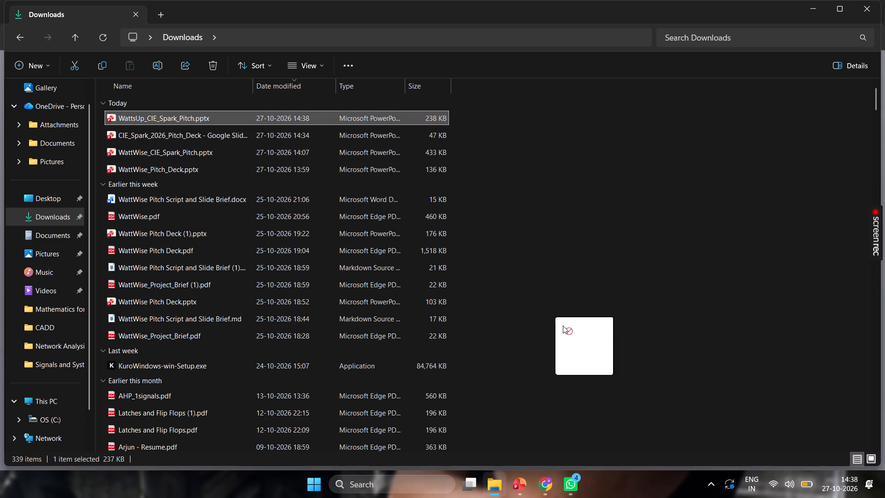
pyautogui.moveTo(563, 326); pyautogui.dragTo(500, 239)
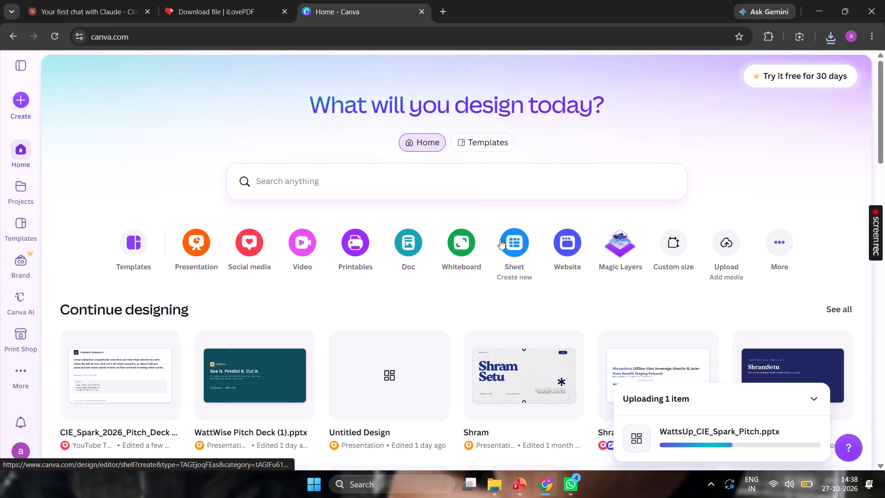
# Open the uploaded WattsUp_CIE_Spark_Pitch.pptx as a design in the Canva editor.
pyautogui.scroll(-1, 793, 409)
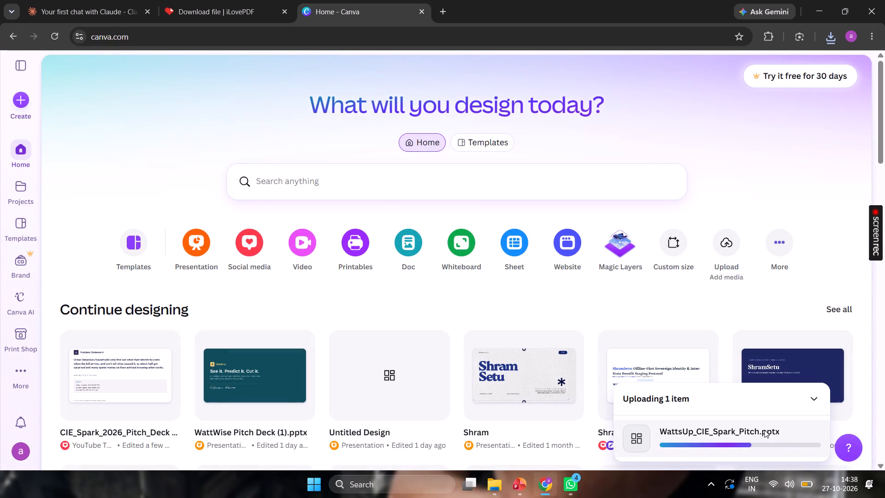
pyautogui.doubleClick(764, 430)
pyautogui.moveTo(764, 430); pyautogui.dragTo(818, 434)
pyautogui.click(818, 434)
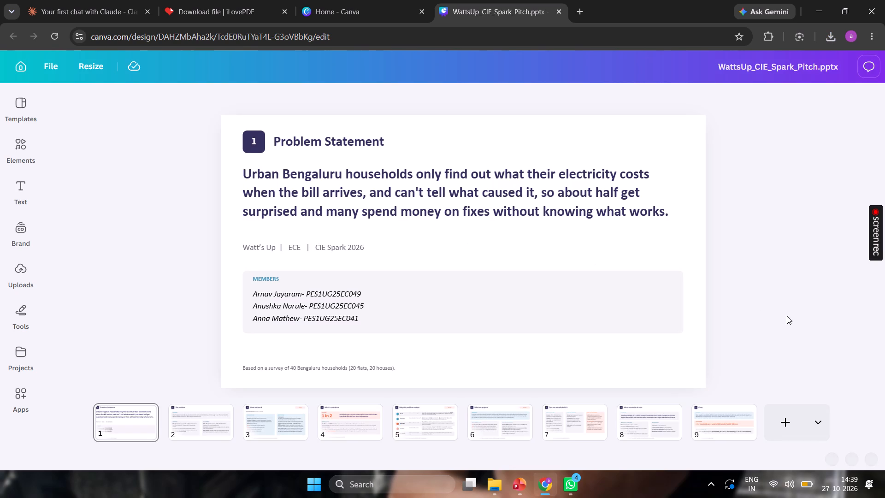
# Change the team name in the line above the members box on the Problem Statement slide to WattWise.
pyautogui.tripleClick(260, 242)
pyautogui.doubleClick(263, 247)
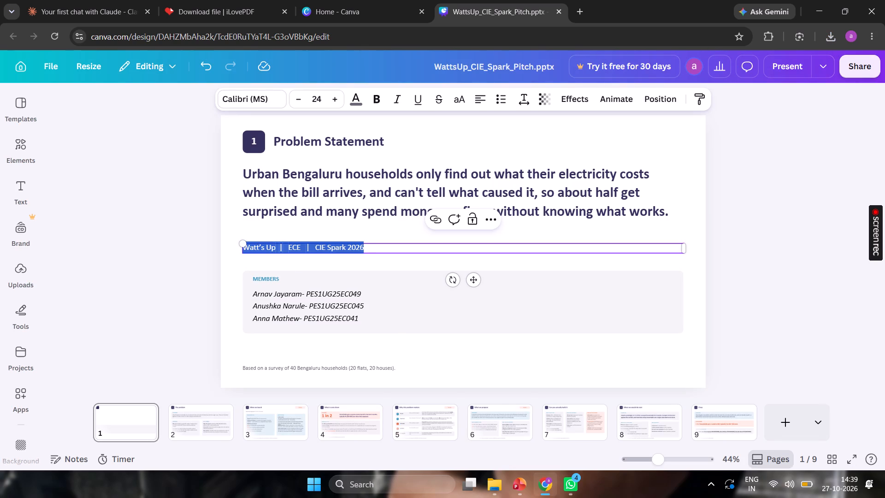
pyautogui.press('BackSpace')
pyautogui.press('BackSpace')
pyautogui.press('BackSpace')
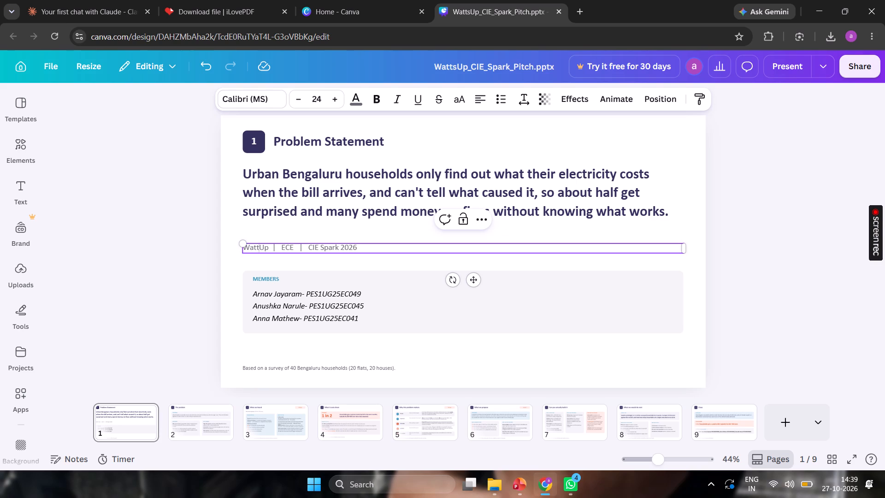
pyautogui.press('Right')
pyautogui.press('Right')
pyautogui.press('BackSpace')
pyautogui.press('BackSpace')
pyautogui.hotkey('shift', 'w')
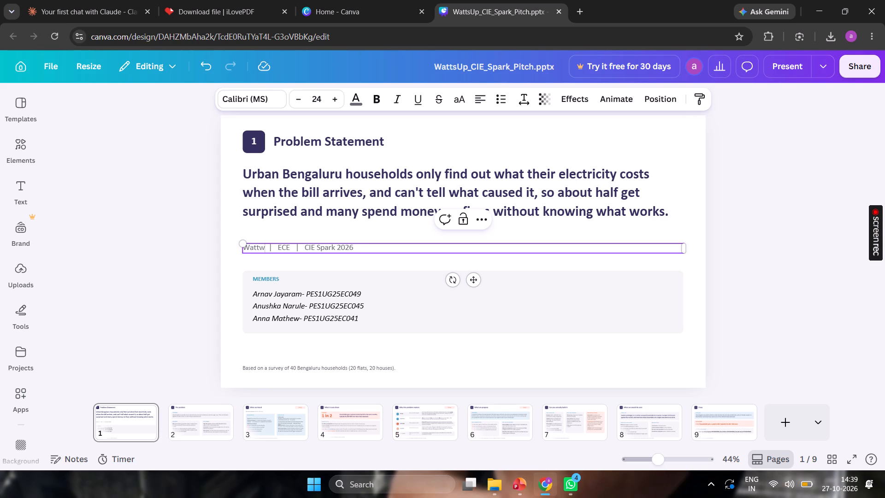
pyautogui.press('BackSpace')
pyautogui.write('WISE')
pyautogui.press('BackSpace')
pyautogui.press('BackSpace')
pyautogui.press('BackSpace')
pyautogui.write('ise')
# On the What we heard slide, move the "What we got wrong" and "What surprised us" paragraphs down to clear the overlapping quote.
pyautogui.click(181, 418)
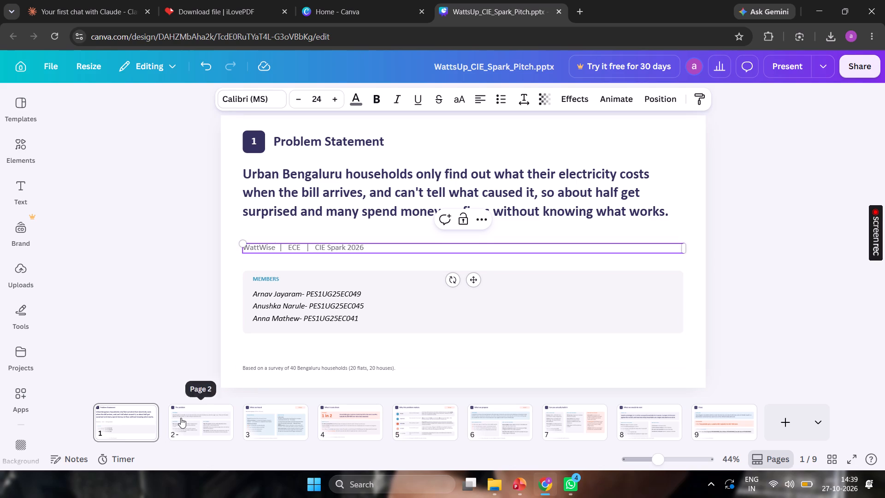
pyautogui.click(271, 410)
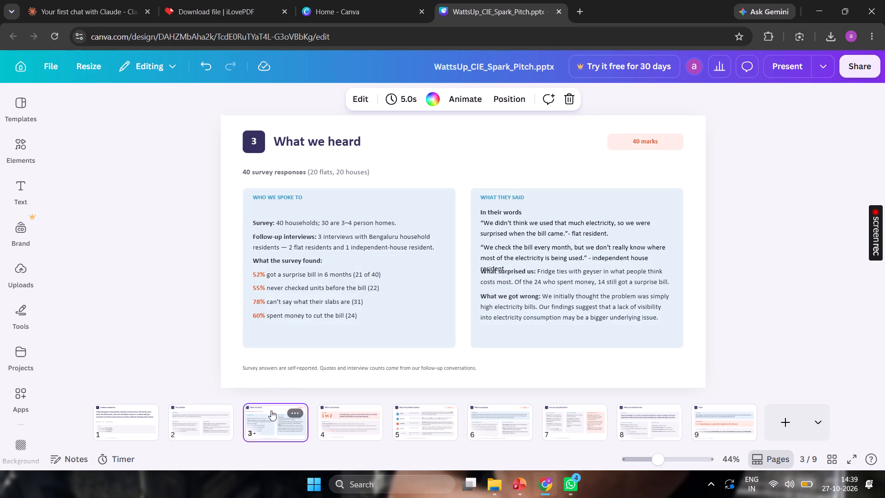
pyautogui.click(572, 275)
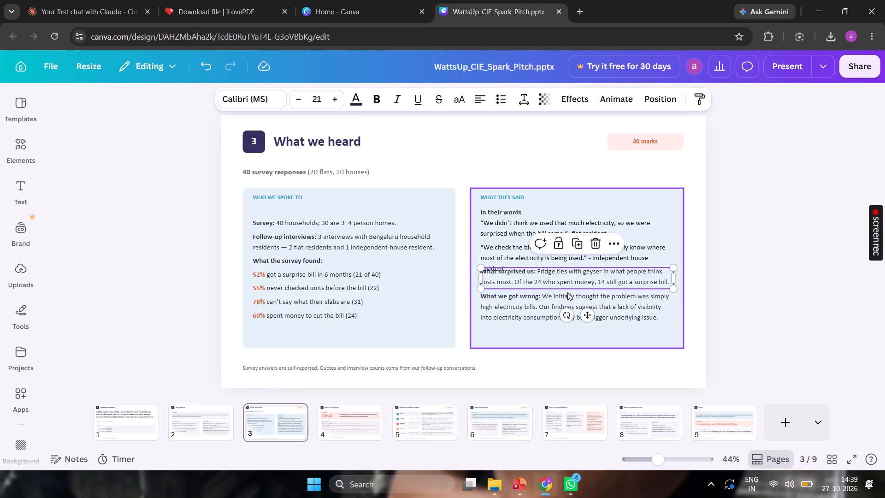
pyautogui.click(567, 299)
pyautogui.moveTo(567, 299); pyautogui.dragTo(567, 312)
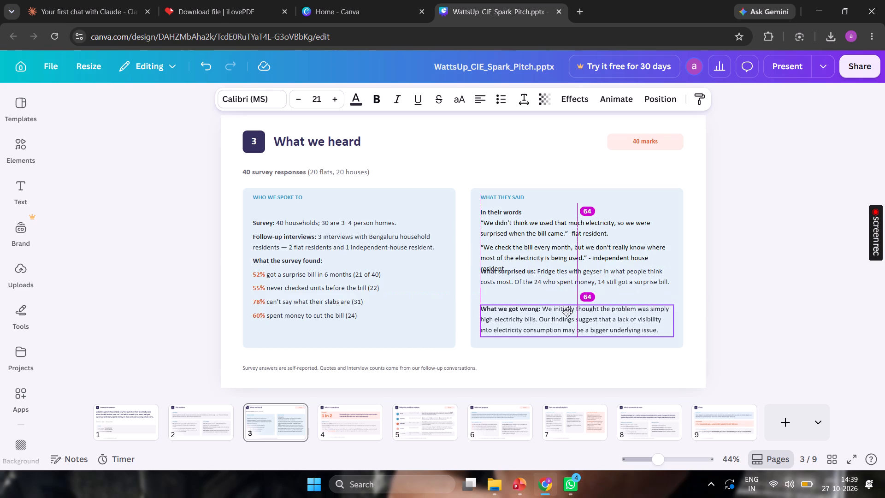
pyautogui.moveTo(567, 312); pyautogui.dragTo(569, 305)
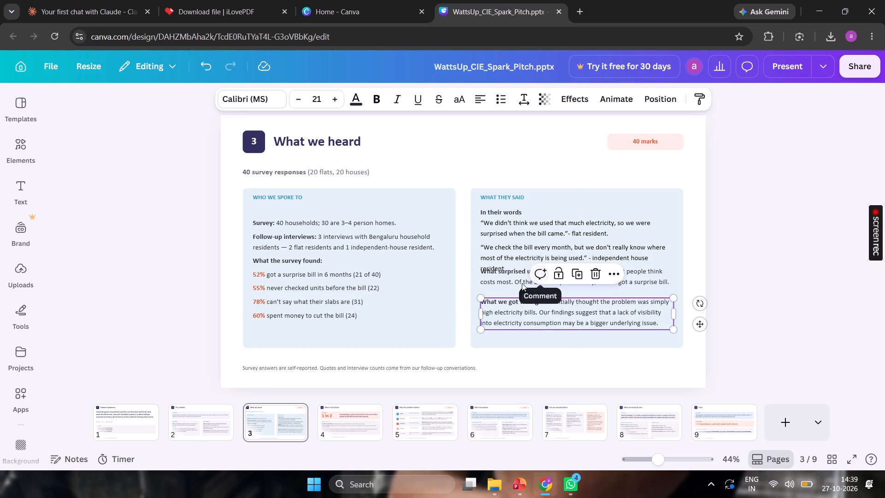
pyautogui.click(519, 283)
pyautogui.moveTo(519, 283); pyautogui.dragTo(519, 290)
# Review the imported slides from What it costs them through Close, and go back through them to The problem.
pyautogui.click(364, 416)
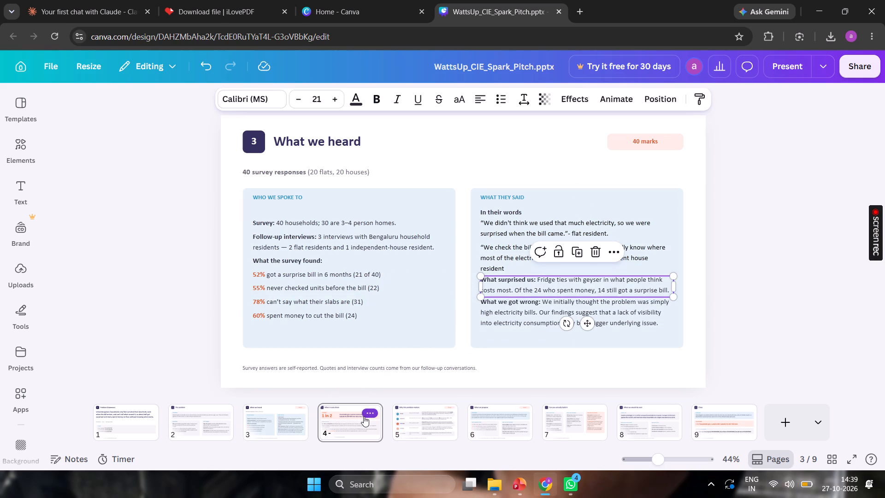
pyautogui.click(423, 421)
pyautogui.click(423, 421)
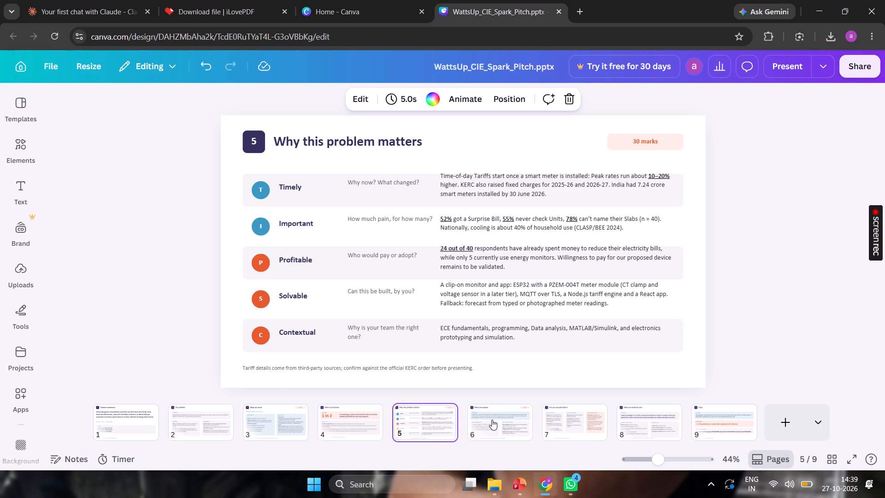
pyautogui.click(494, 420)
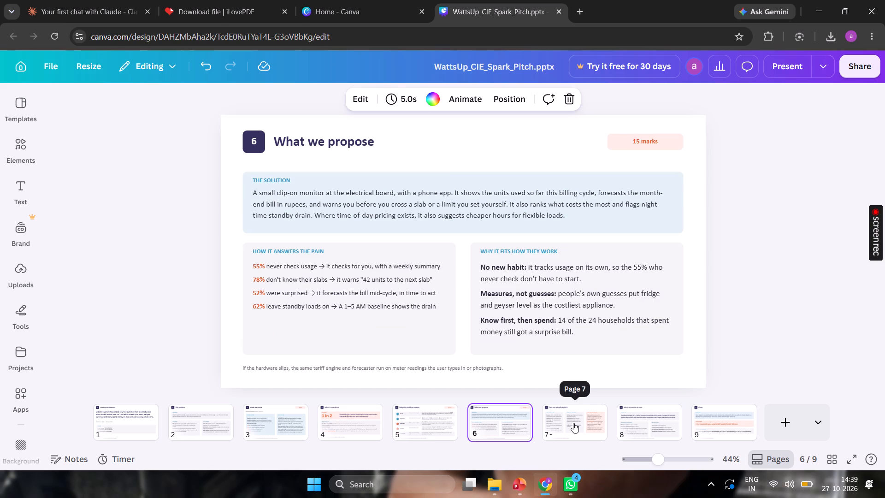
pyautogui.click(573, 423)
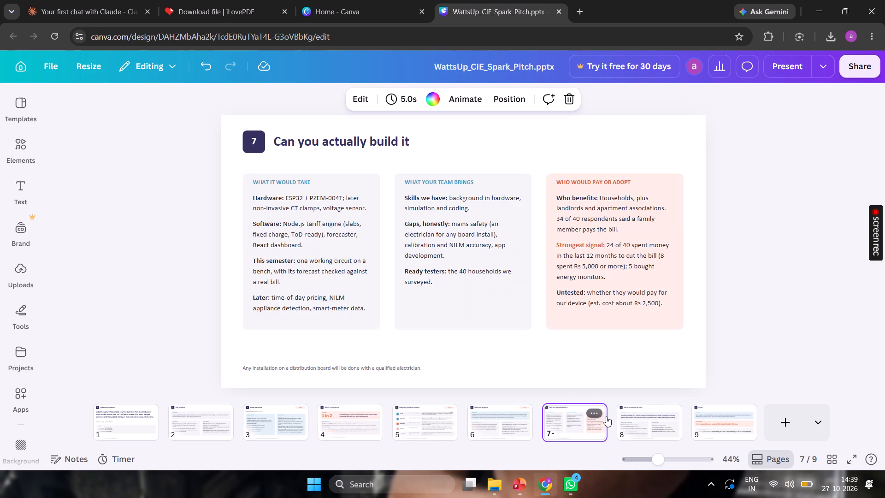
pyautogui.click(661, 409)
pyautogui.click(718, 412)
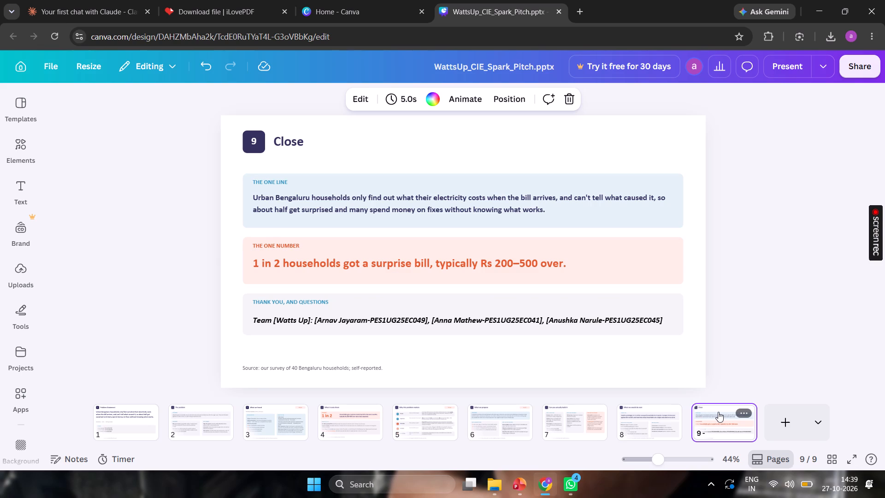
pyautogui.click(565, 422)
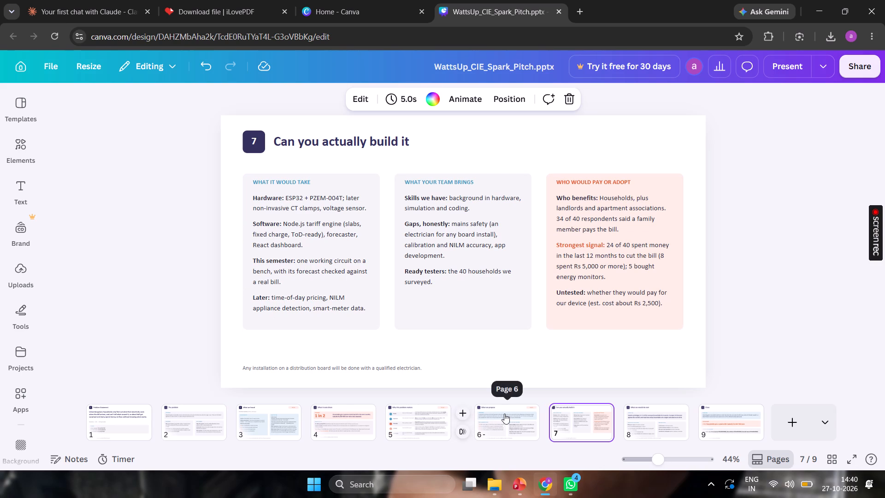
pyautogui.click(667, 422)
pyautogui.click(508, 438)
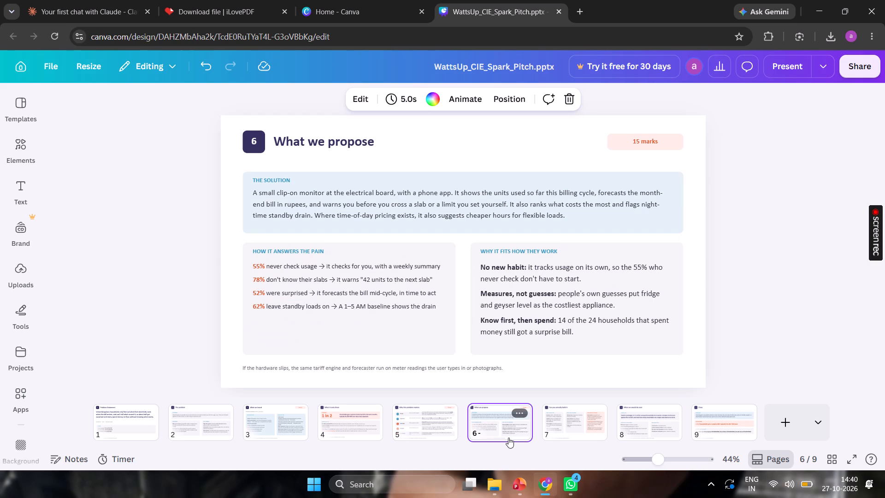
pyautogui.click(443, 436)
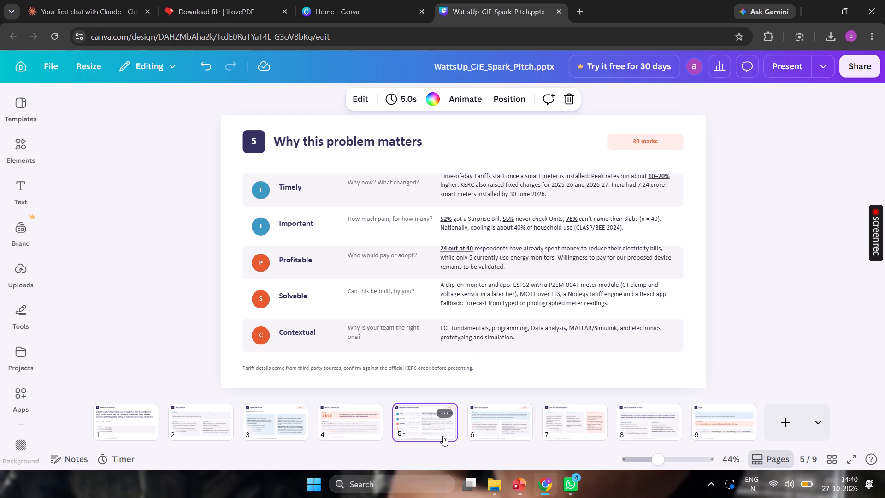
pyautogui.click(258, 18)
pyautogui.click(489, 0)
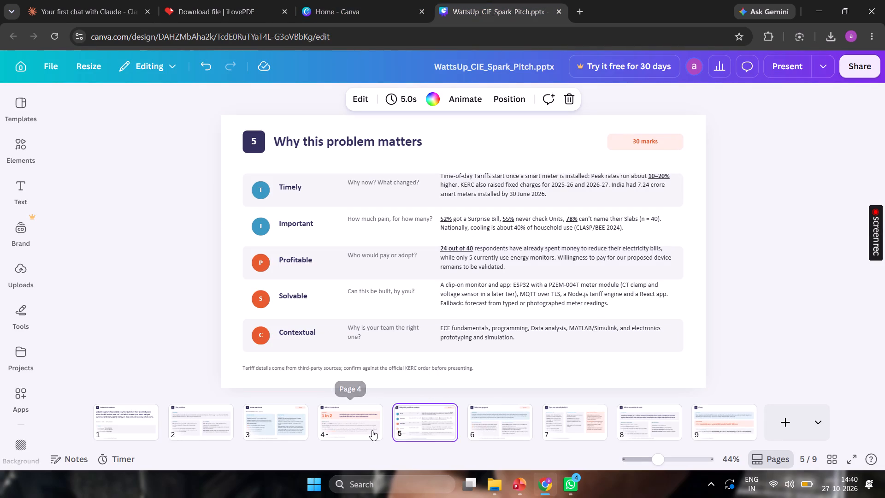
pyautogui.click(372, 430)
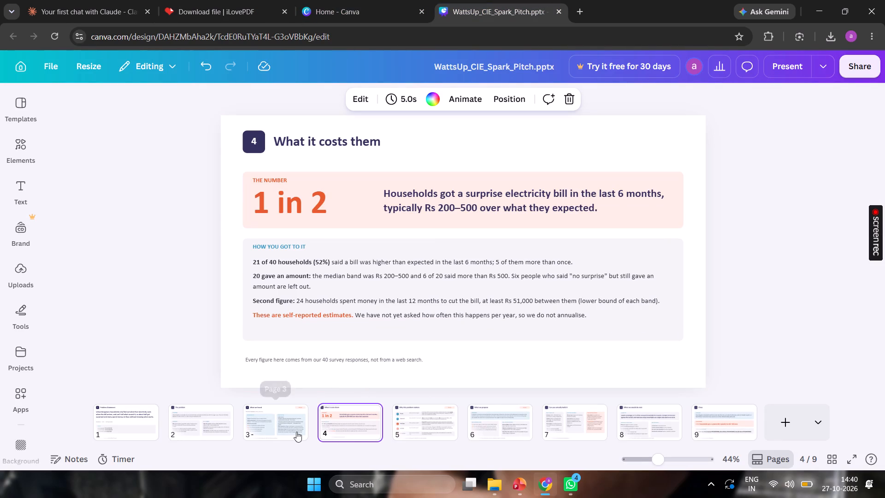
pyautogui.click(296, 432)
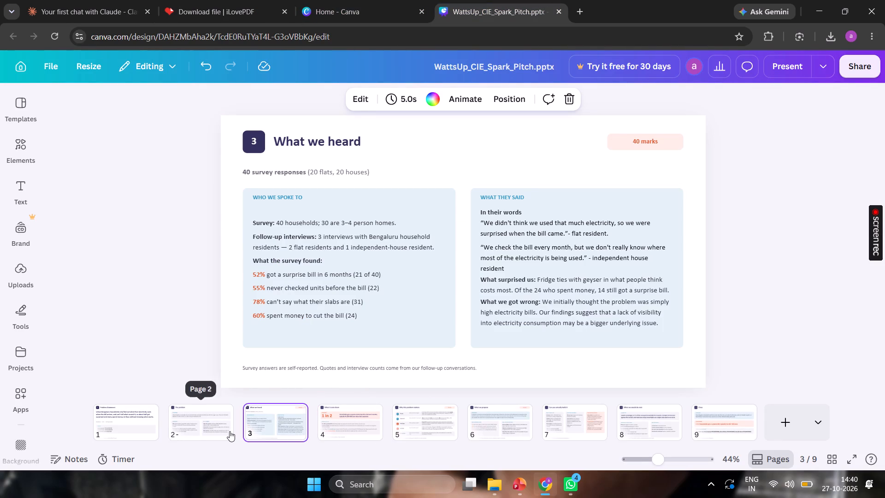
pyautogui.click(230, 431)
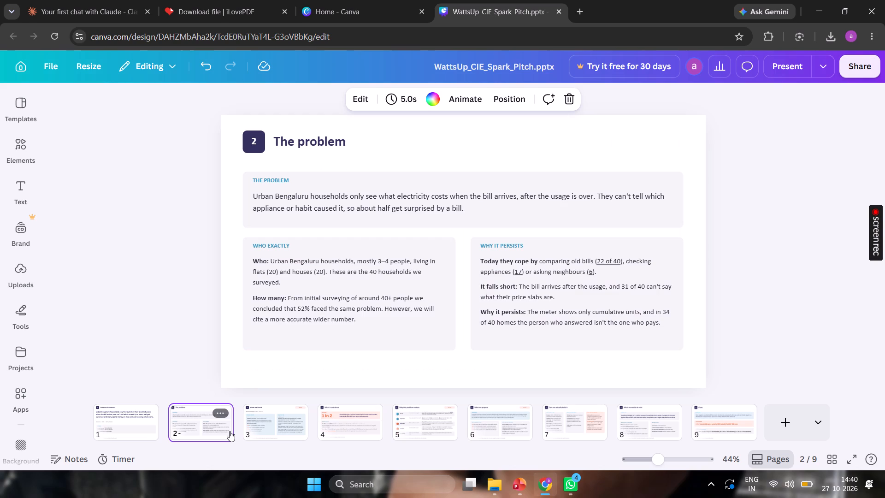
# In the Problem Statement slide's headline, replace "Urban Bengaluru households" with "MSMES and households".
pyautogui.click(156, 424)
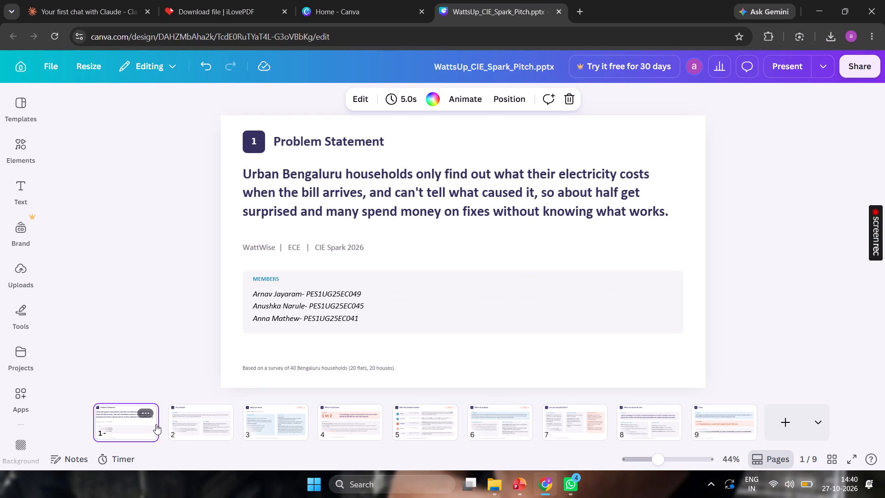
pyautogui.tripleClick(359, 175)
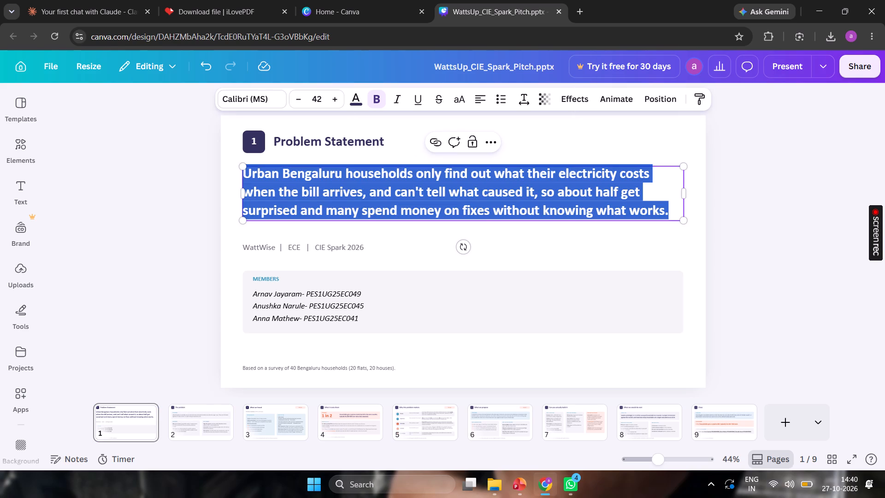
pyautogui.click(359, 175)
pyautogui.press('Right')
pyautogui.press('Right')
pyautogui.press('Right')
pyautogui.press('Right')
pyautogui.press('Right')
pyautogui.press('Right')
pyautogui.press('Right')
pyautogui.press('Right')
pyautogui.press('Right')
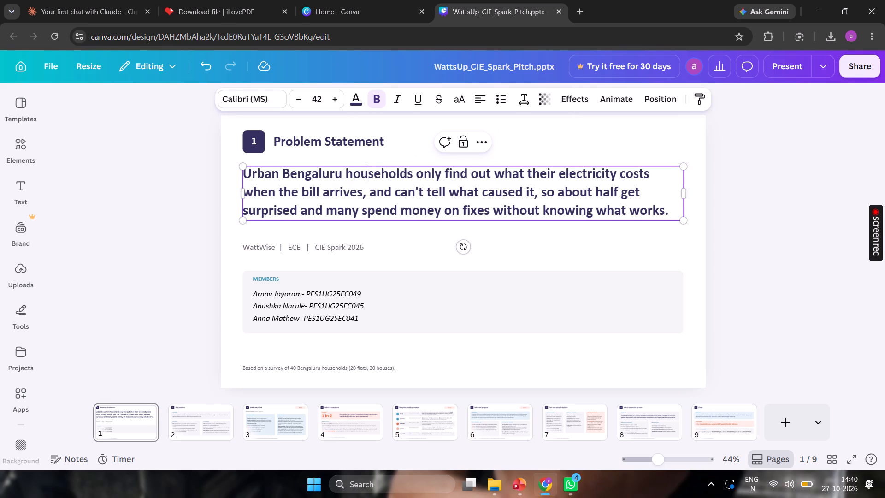
pyautogui.press('Right')
pyautogui.press('Right')
pyautogui.press('Right')
pyautogui.press('Left')
pyautogui.press('Left')
pyautogui.press('Left')
pyautogui.press('Left')
pyautogui.hotkey('ctrl', 'BackSpace')
pyautogui.hotkey('ctrl', 'BackSpace')
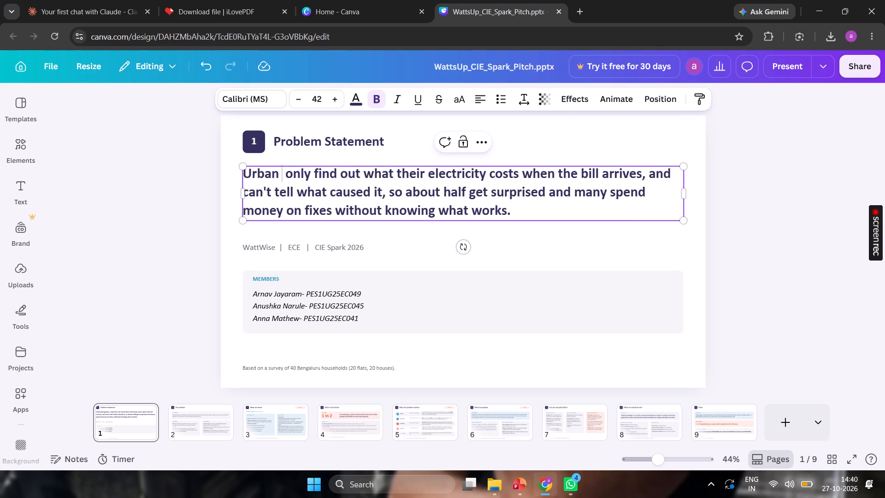
pyautogui.hotkey('ctrl', 'BackSpace')
pyautogui.write('MSMES A')
pyautogui.press('BackSpace')
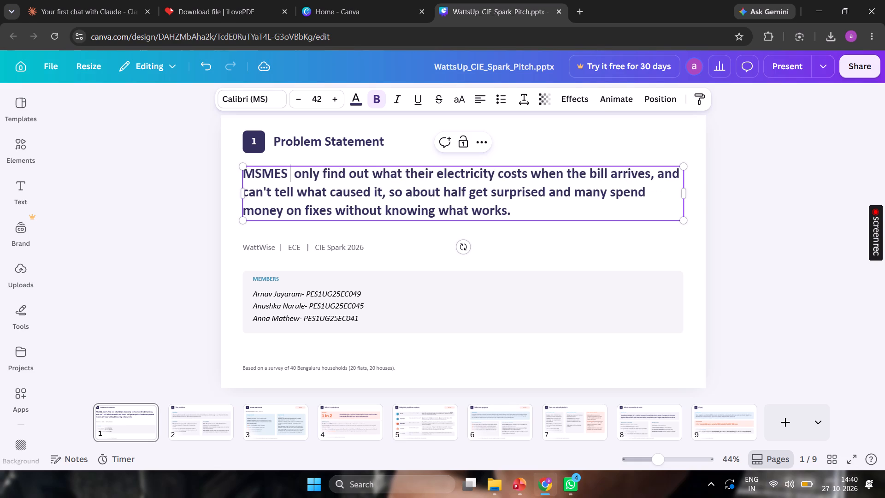
pyautogui.write('and households')
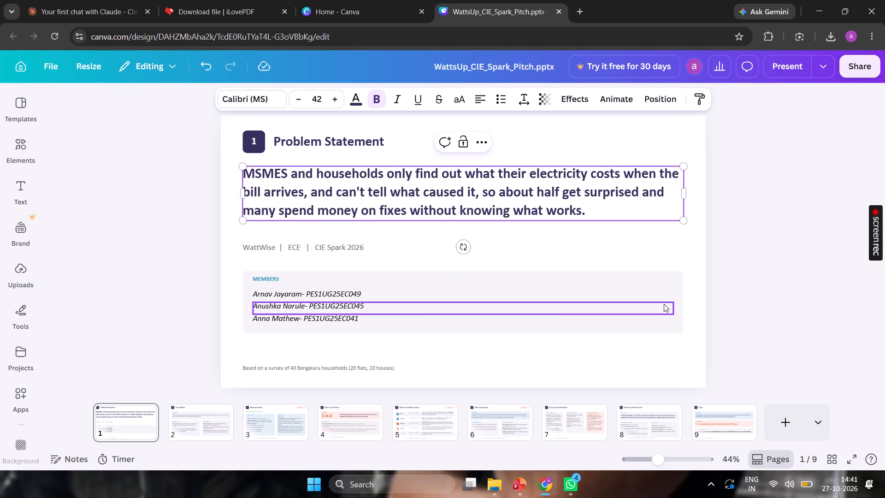
# On The problem slide, change the number of surveyed households at the end of the Who paragraph to 10.
pyautogui.click(206, 435)
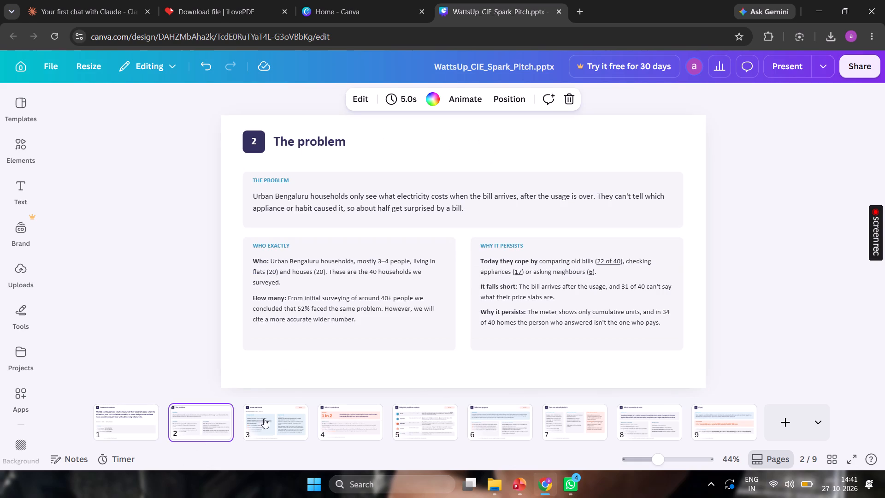
pyautogui.tripleClick(306, 196)
pyautogui.click(306, 196)
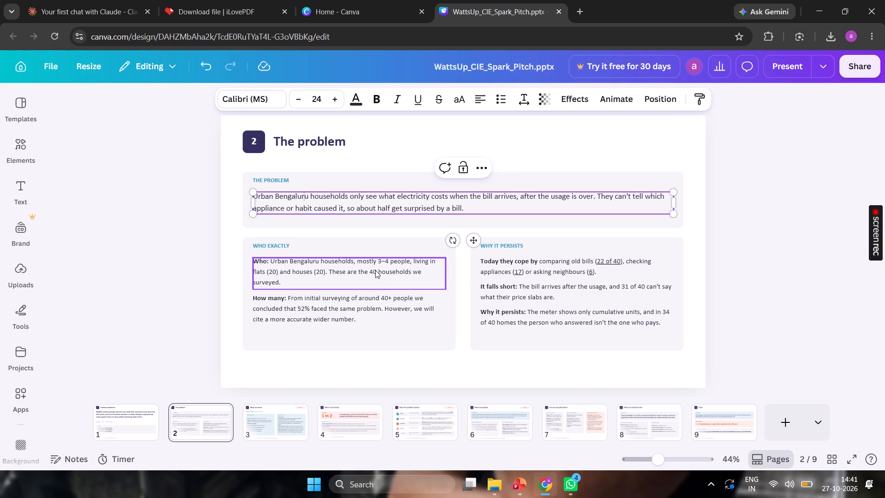
pyautogui.click(839, 290)
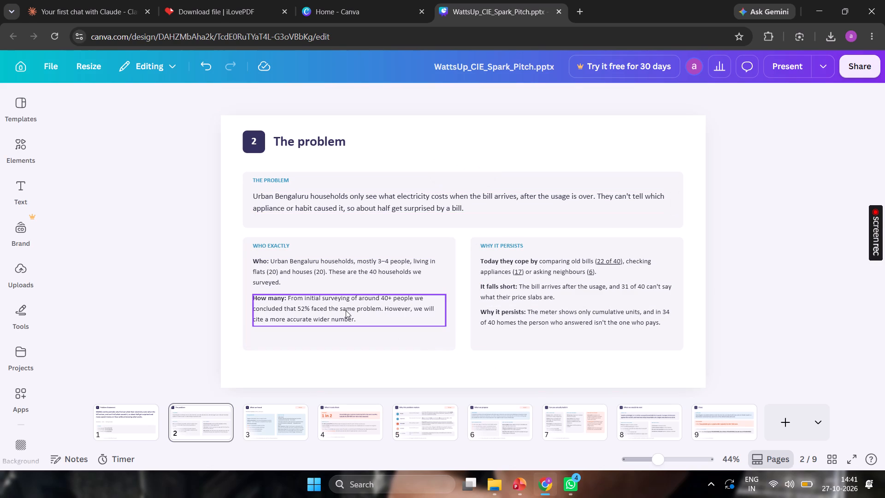
pyautogui.doubleClick(377, 273)
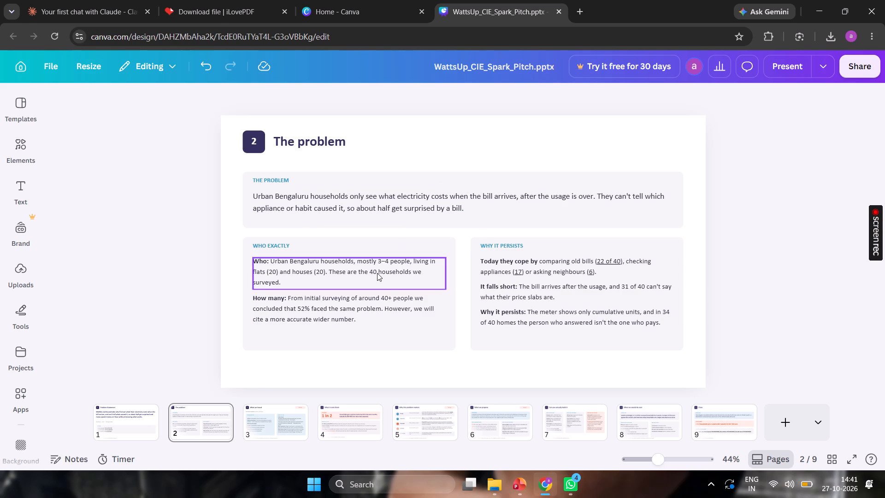
pyautogui.click(369, 273)
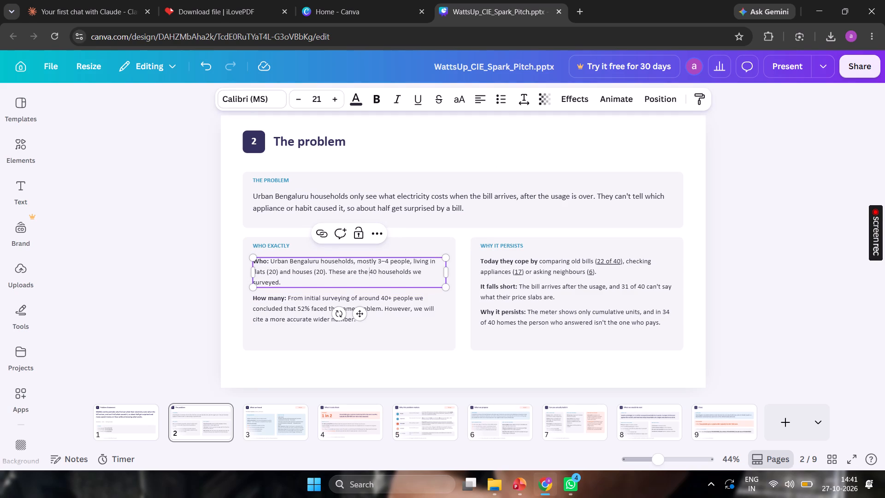
pyautogui.press('Right')
pyautogui.press('BackSpace')
pyautogui.press('1')
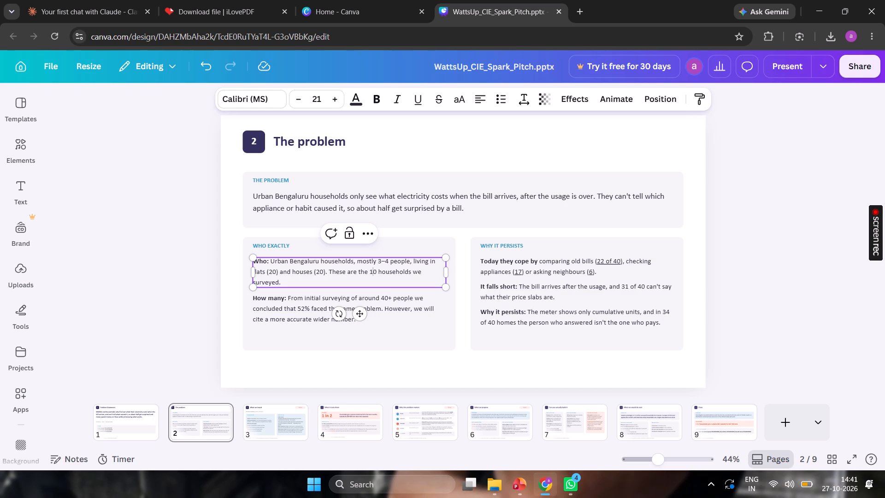
# In the Who paragraph on The problem slide, replace "households" after the number 10 with "hostel owners, laundromats".
pyautogui.doubleClick(393, 276)
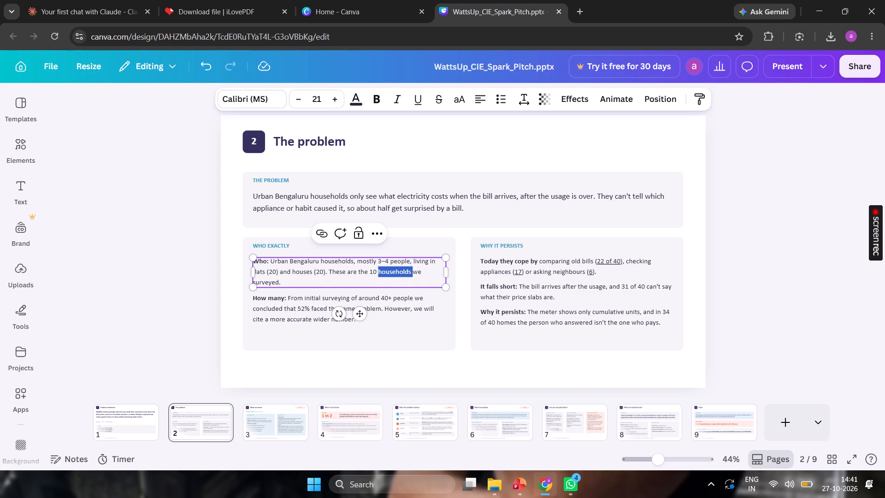
pyautogui.write('hostel')
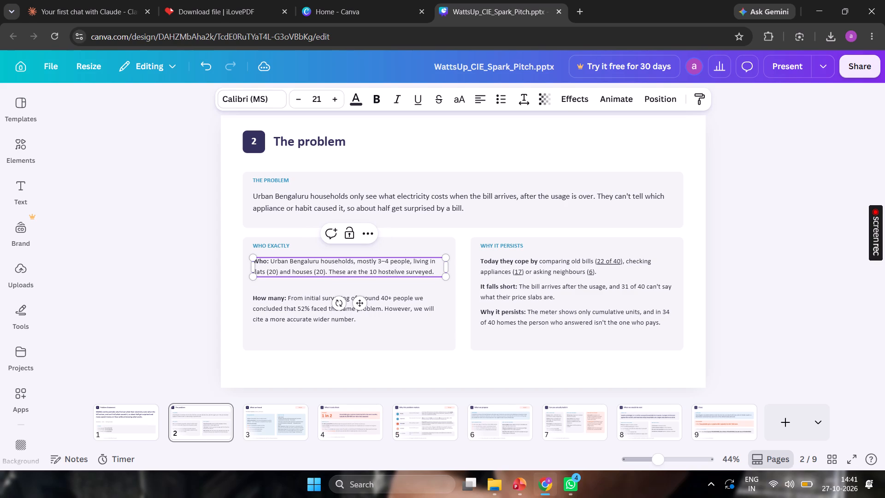
pyautogui.press('space')
pyautogui.write('owners, lau')
pyautogui.press('n')
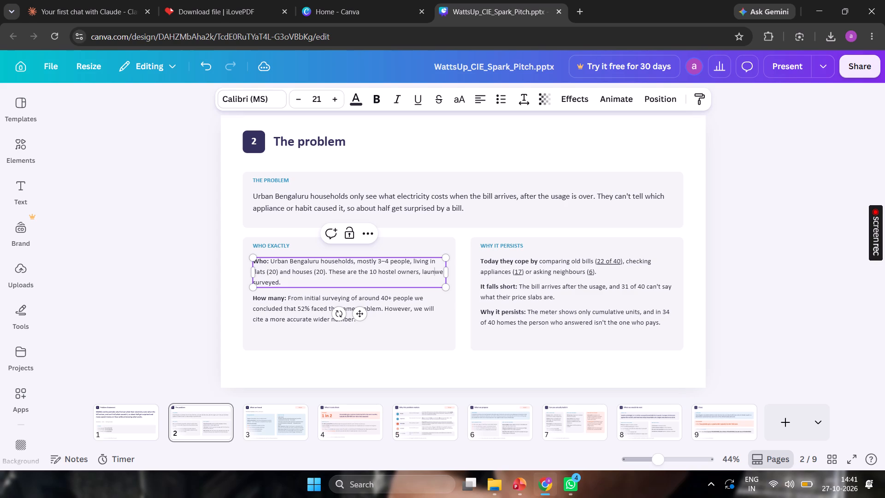
pyautogui.write('dromats')
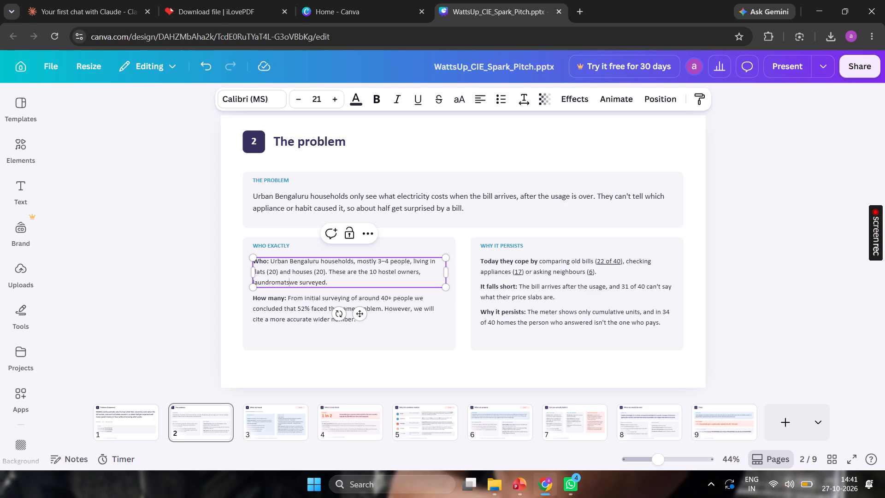
pyautogui.press('space')
# In the How many paragraph, replace "of around 40+" with "more than half the" and delete "we" after "people".
pyautogui.click(426, 306)
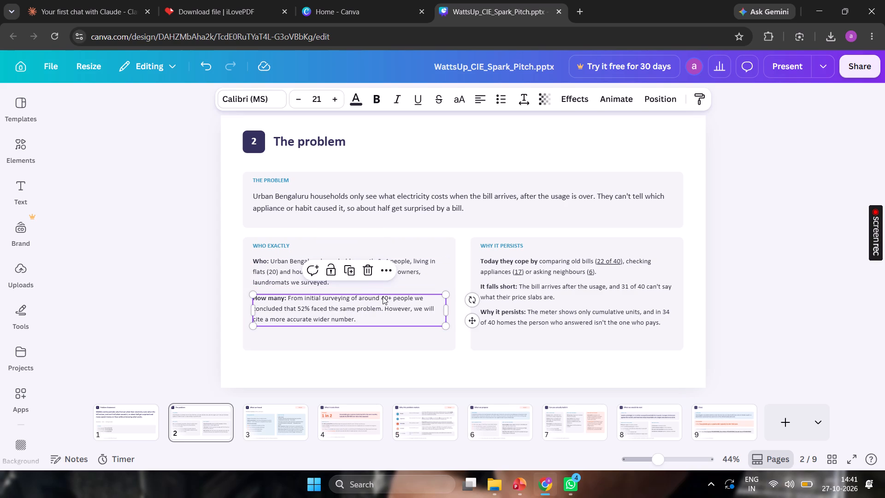
pyautogui.doubleClick(383, 296)
pyautogui.click(383, 296)
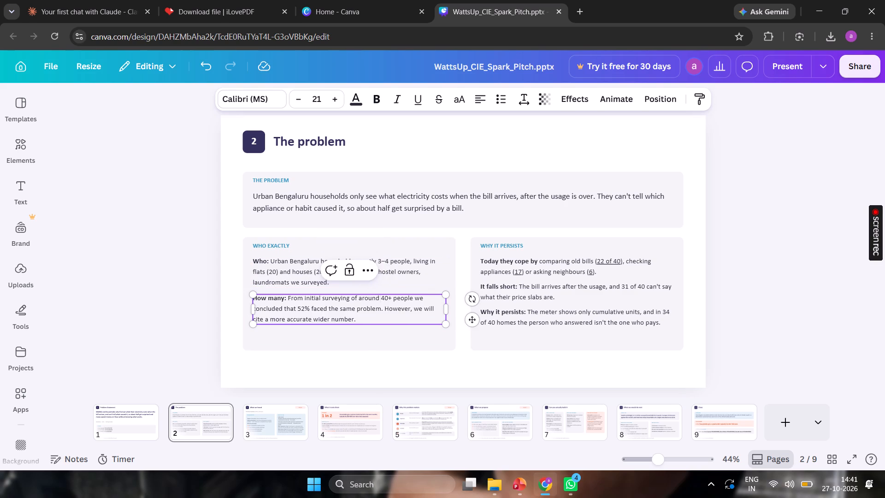
pyautogui.press('Right')
pyautogui.press('Right')
pyautogui.press('Right')
pyautogui.hotkey('ctrl', 'BackSpace')
pyautogui.hotkey('ctrl', 'BackSpace')
pyautogui.hotkey('ctrl', 'BackSpace')
pyautogui.hotkey('ctrl', 'BackSpace')
pyautogui.write('more than half the')
pyautogui.press('space')
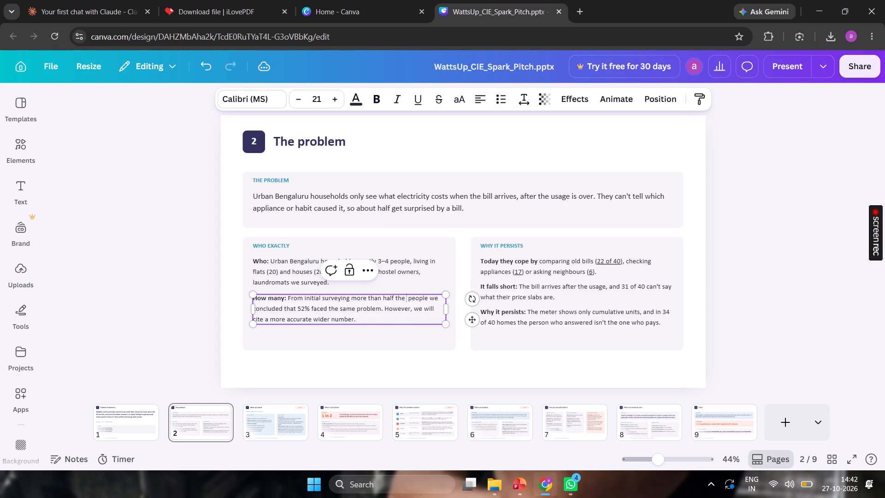
pyautogui.press('BackSpace')
pyautogui.doubleClick(436, 302)
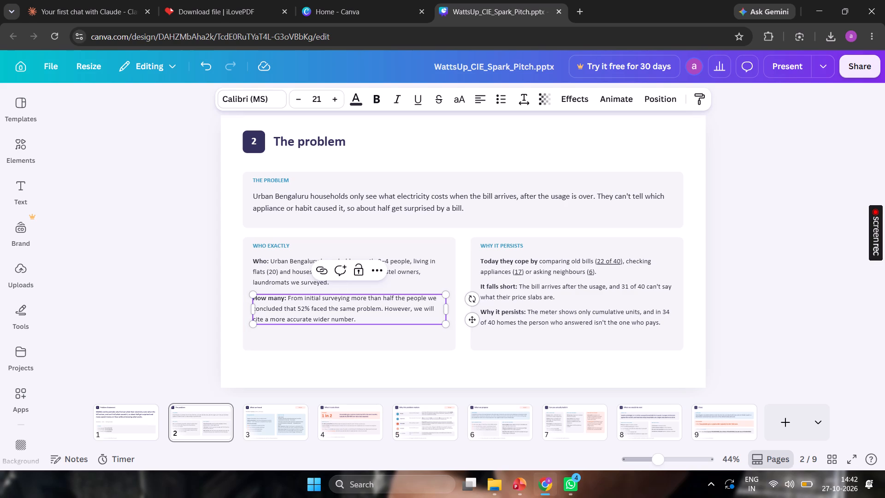
pyautogui.press('BackSpace')
pyautogui.press('BackSpace')
pyautogui.press('BackSpace')
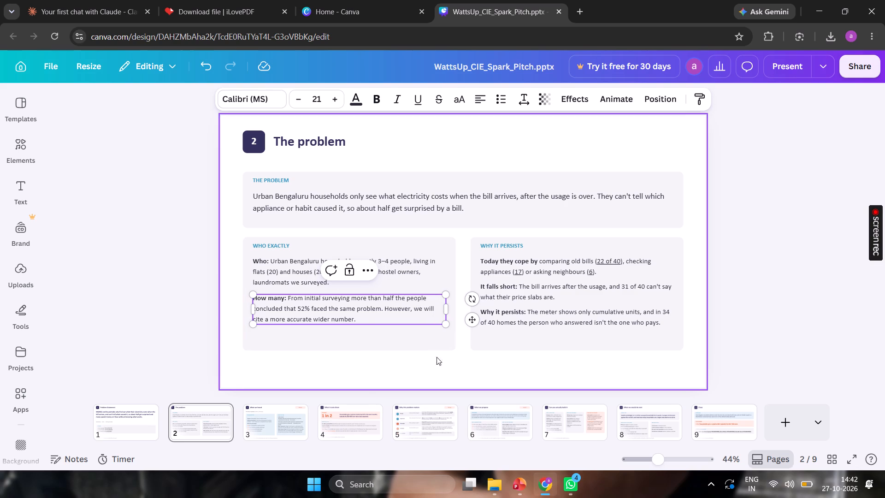
pyautogui.click(749, 359)
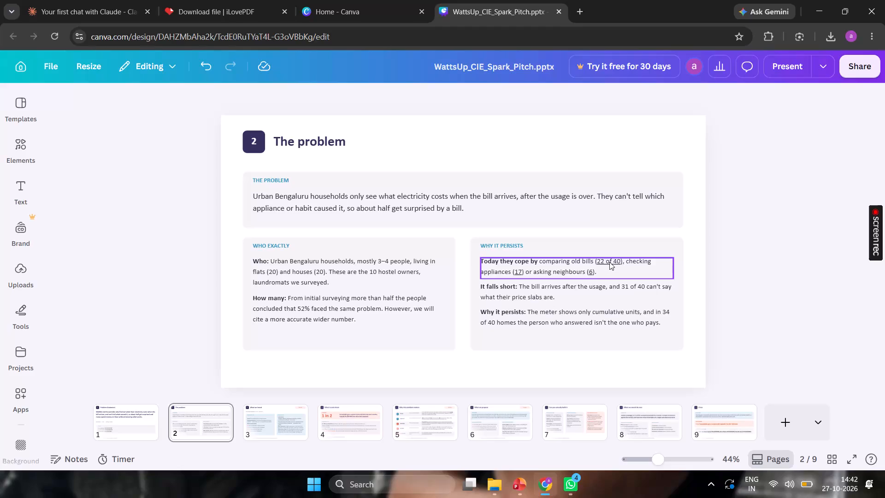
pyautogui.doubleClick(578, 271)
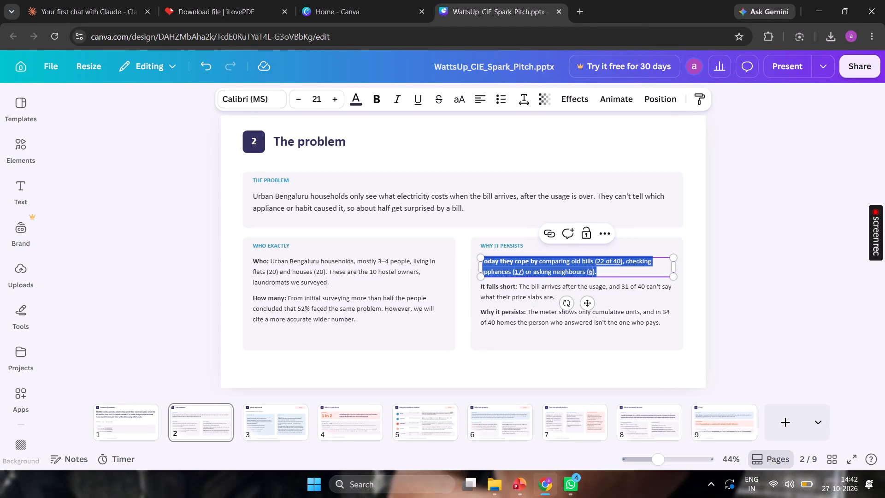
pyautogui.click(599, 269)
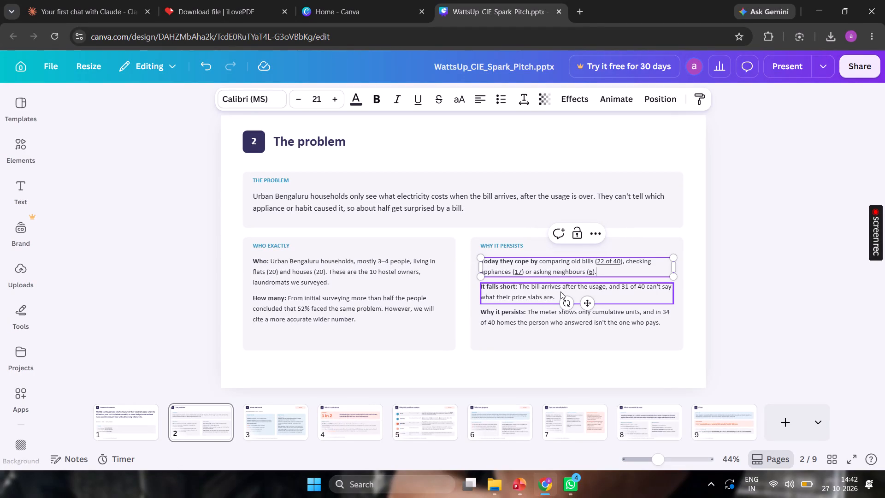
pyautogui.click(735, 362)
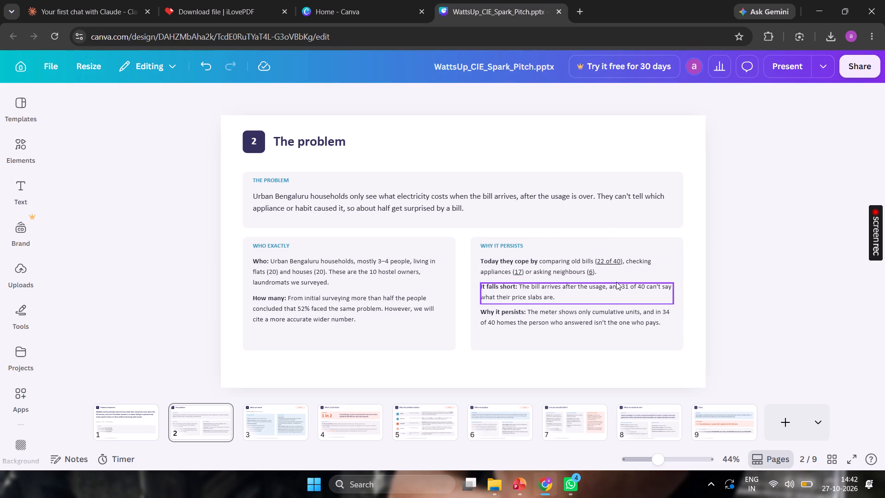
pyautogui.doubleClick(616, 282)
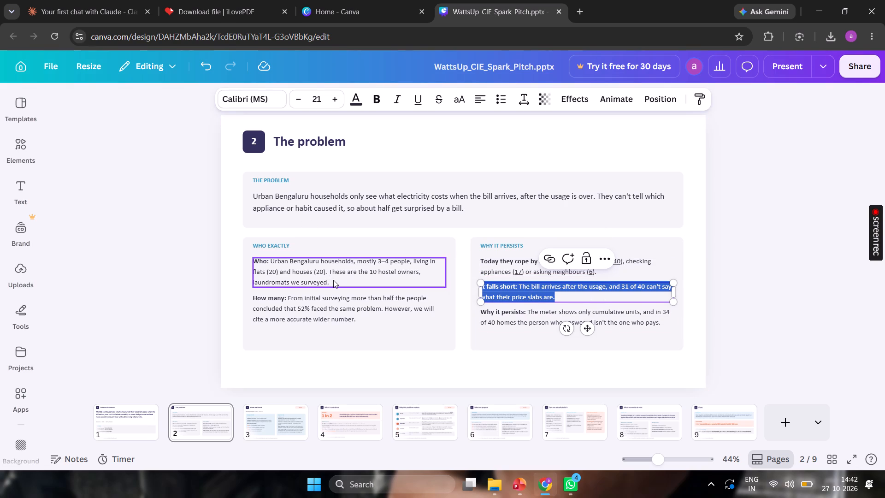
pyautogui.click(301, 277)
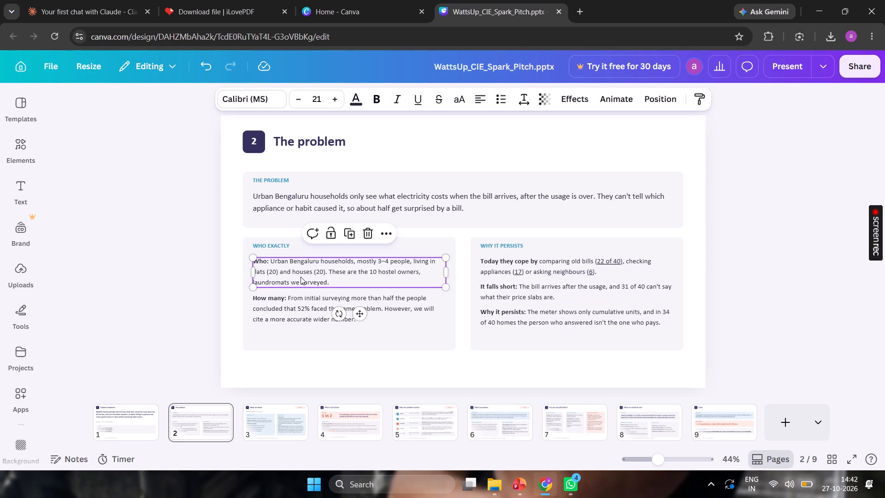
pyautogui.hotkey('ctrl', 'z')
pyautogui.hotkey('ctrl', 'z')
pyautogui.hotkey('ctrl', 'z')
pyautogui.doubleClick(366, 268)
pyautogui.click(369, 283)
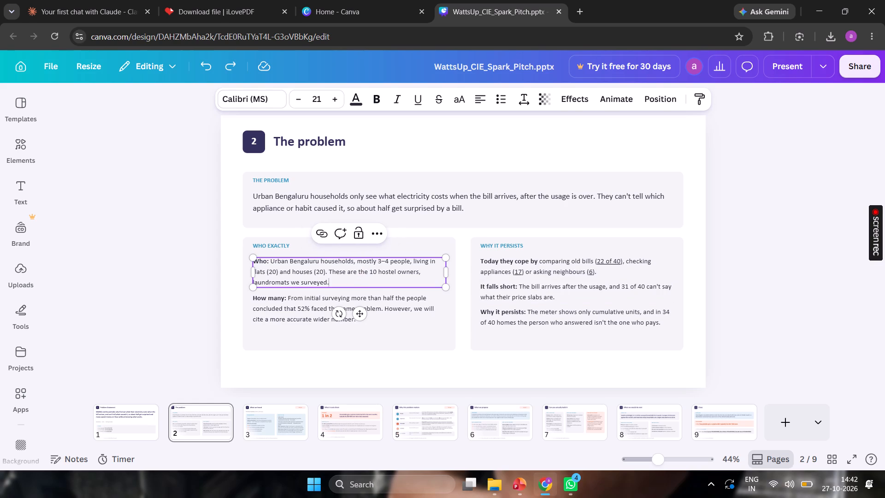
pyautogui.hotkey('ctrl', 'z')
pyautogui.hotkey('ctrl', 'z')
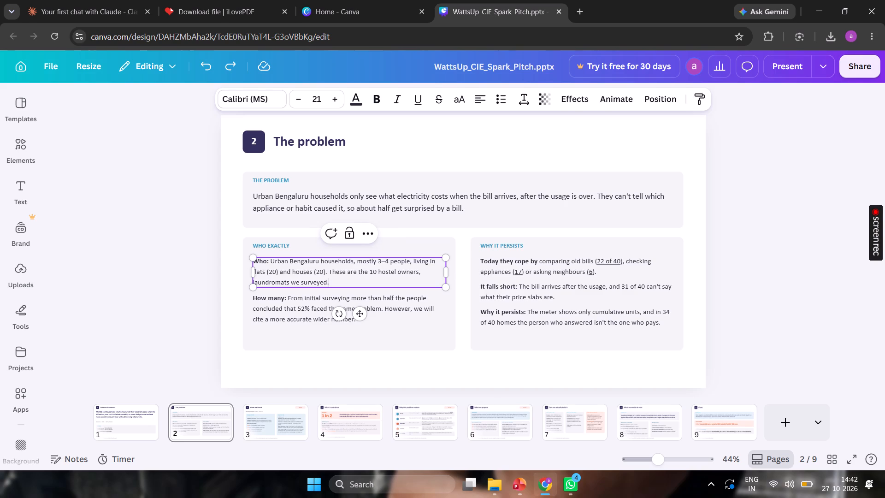
# Add "and households" after "laundromats" in the Who paragraph.
pyautogui.click(288, 283)
pyautogui.press('space')
pyautogui.write('and households')
pyautogui.click(751, 308)
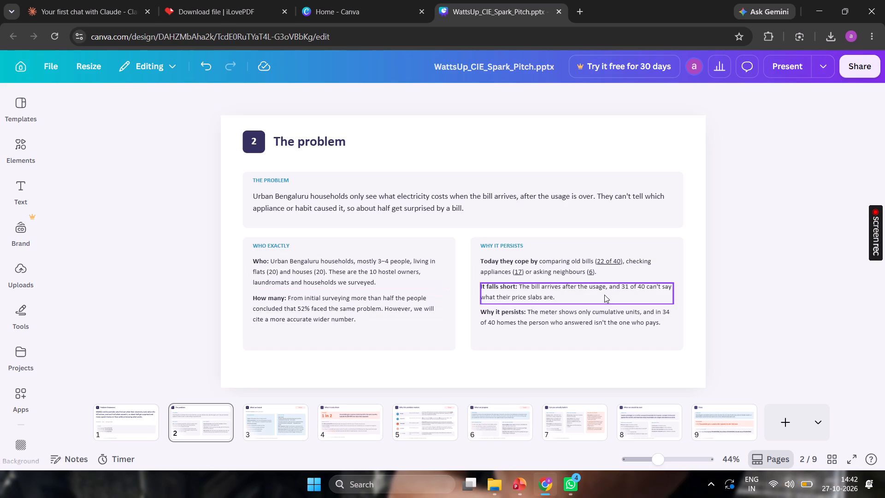
# In the It falls short paragraph, replace "31 of 40" with "majority of them".
pyautogui.doubleClick(619, 285)
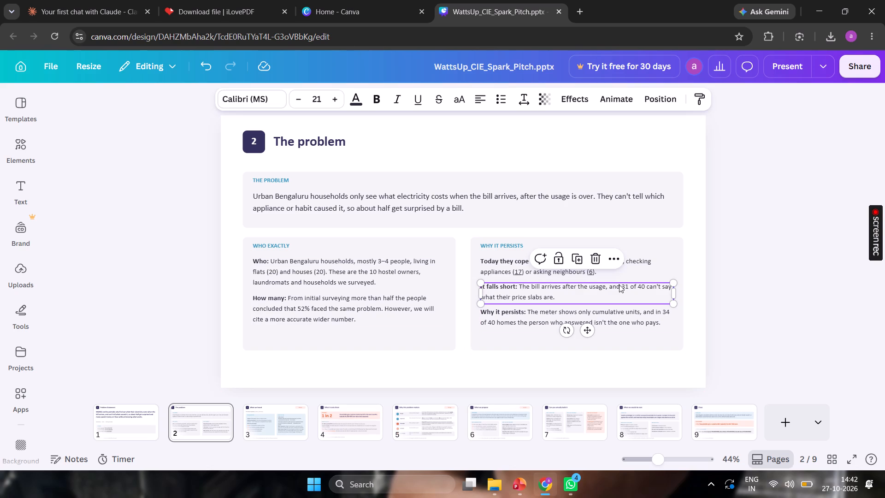
pyautogui.click(634, 285)
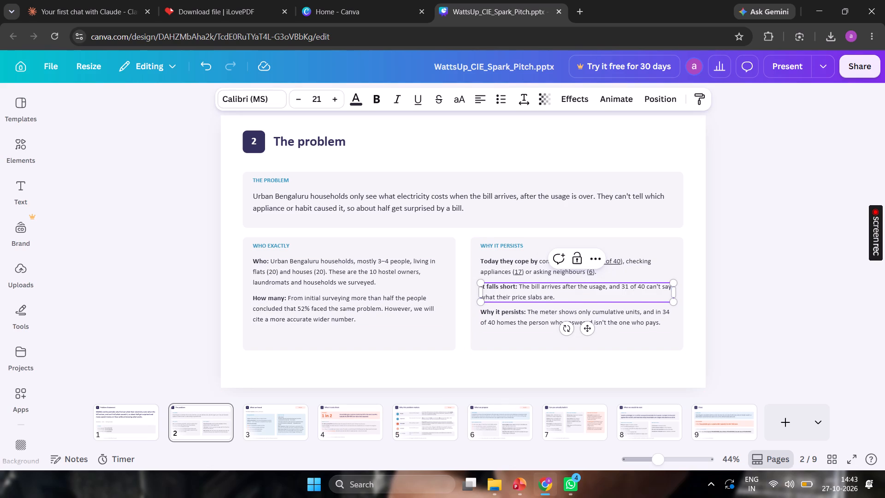
pyautogui.press('Right')
pyautogui.press('Right')
pyautogui.press('Right')
pyautogui.press('Right')
pyautogui.hotkey('ctrl', 'BackSpace')
pyautogui.hotkey('ctrl', 'BackSpace')
pyautogui.hotkey('ctrl', 'BackSpace')
pyautogui.write('majority')
pyautogui.press('space')
pyautogui.write('of them')
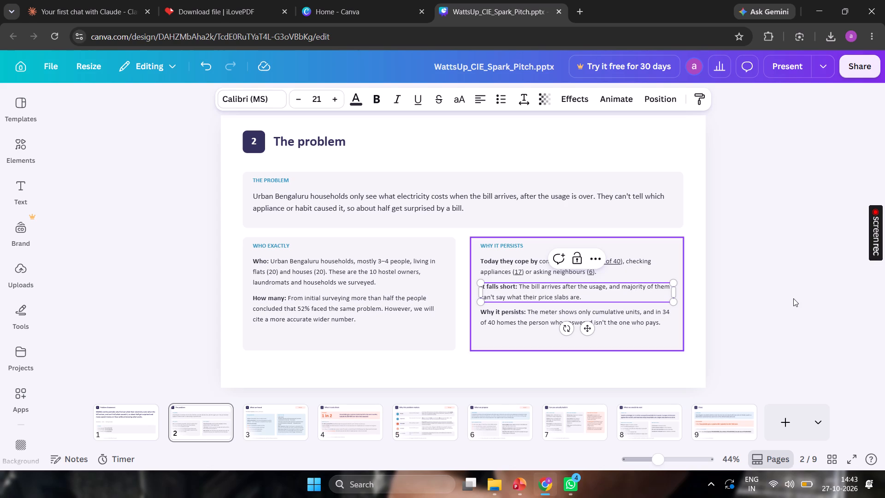
pyautogui.click(793, 298)
# In the Why it persists paragraph, replace everything after "cumulative units" with "a dn is never predictive of the bill itself.".
pyautogui.doubleClick(582, 316)
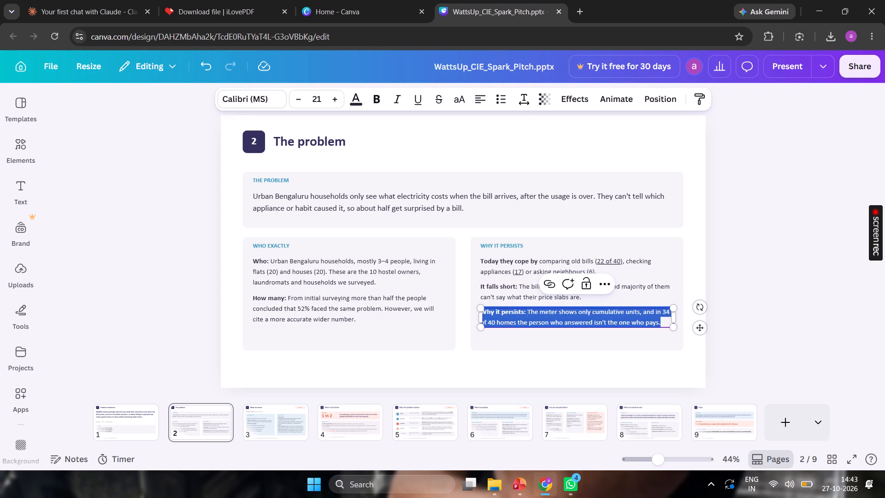
pyautogui.click(665, 321)
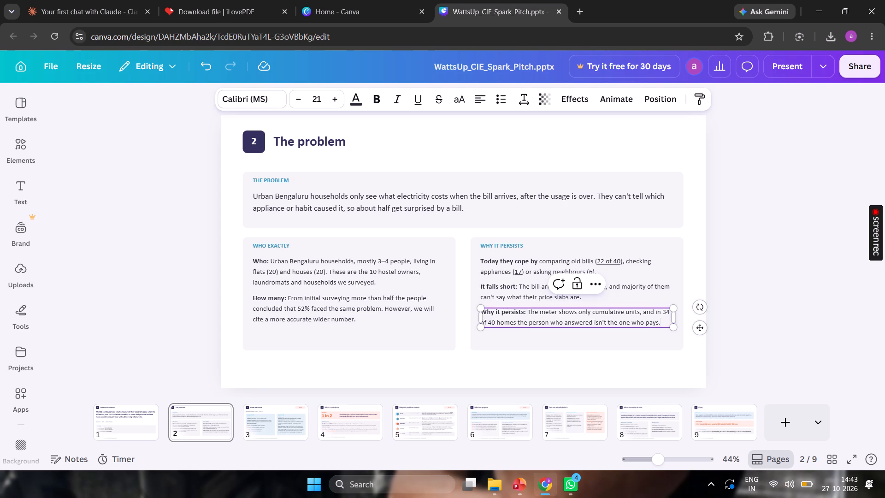
pyautogui.moveTo(665, 321); pyautogui.dragTo(643, 315)
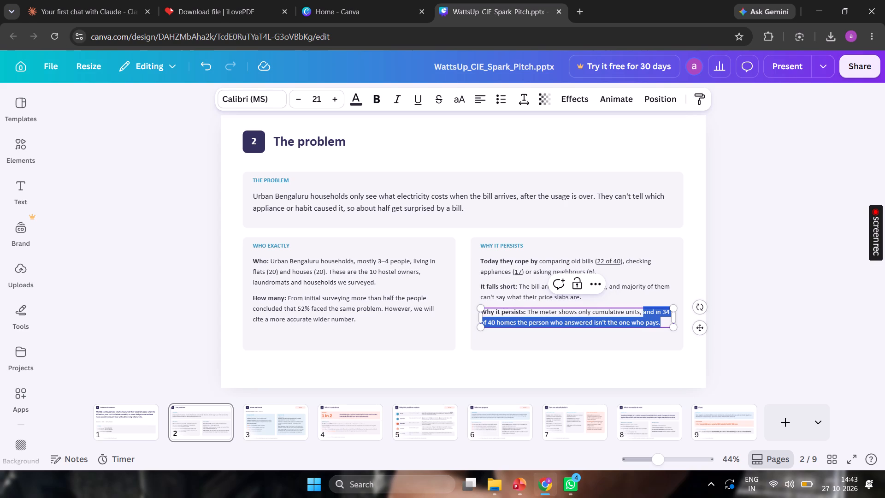
pyautogui.moveTo(643, 315); pyautogui.dragTo(639, 315)
pyautogui.press('BackSpace')
pyautogui.write('a dn is never predictive of the')
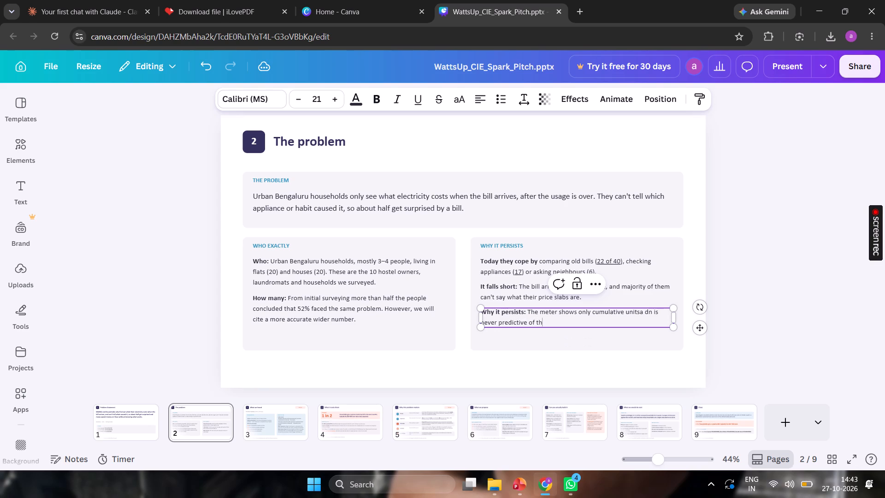
pyautogui.press('space')
pyautogui.write('bill itself')
pyautogui.press('.')
# On the What we heard slide, change the number of households in the Survey line to 15, with a space before it.
pyautogui.click(285, 423)
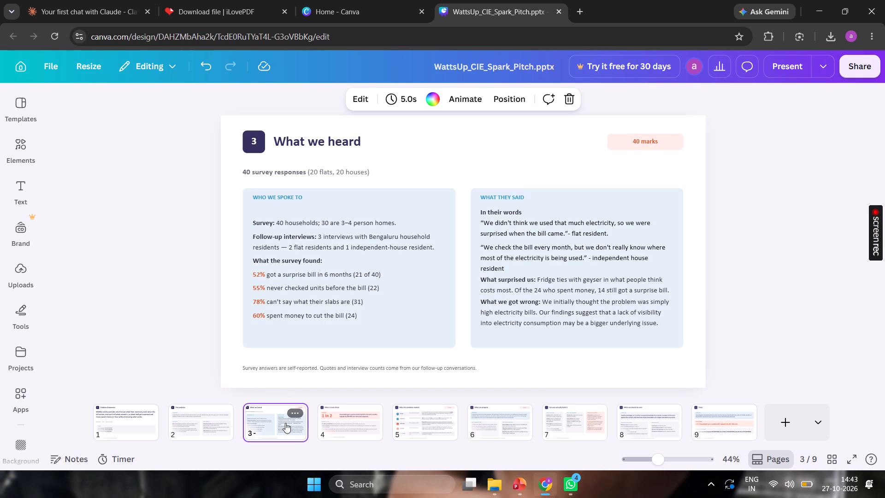
pyautogui.doubleClick(330, 218)
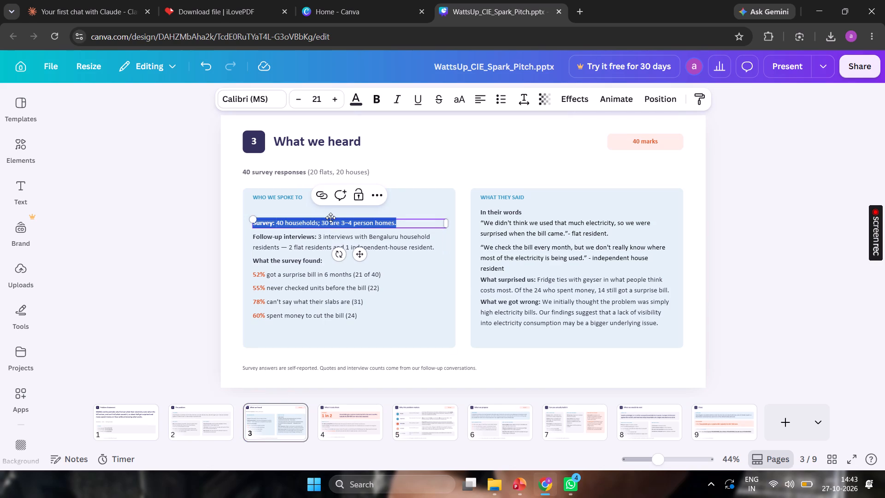
pyautogui.click(339, 222)
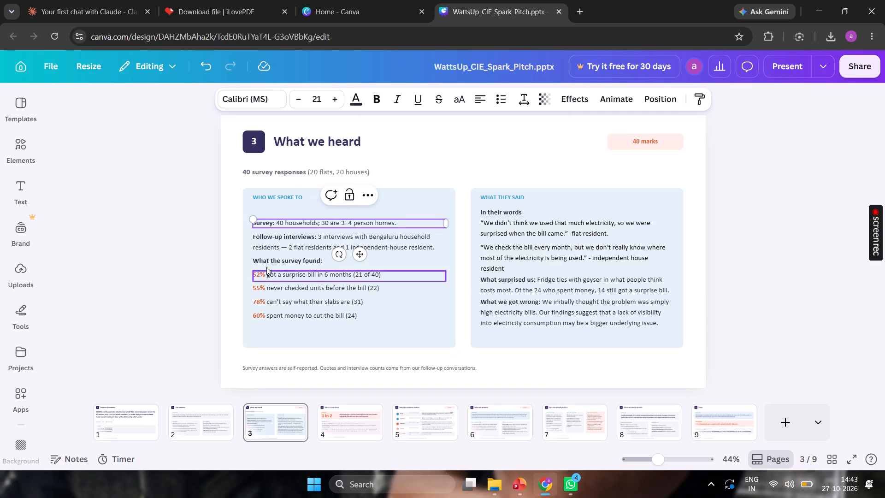
pyautogui.click(184, 257)
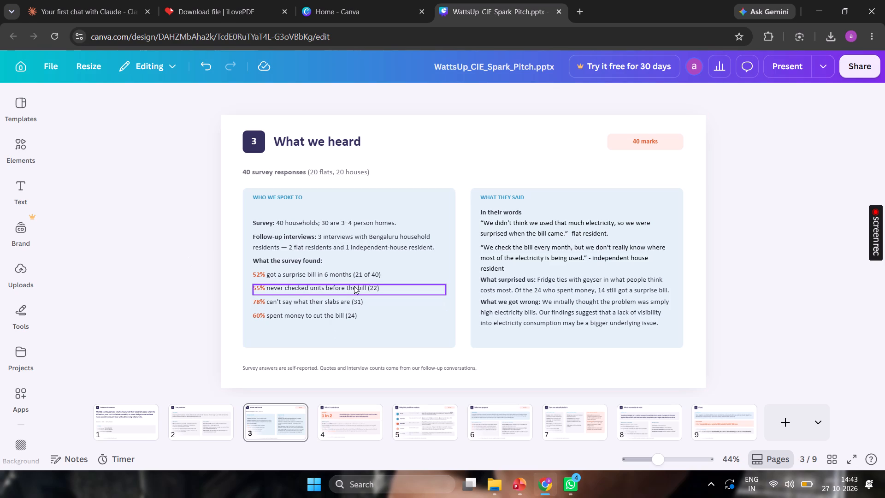
pyautogui.doubleClick(324, 221)
pyautogui.click(282, 226)
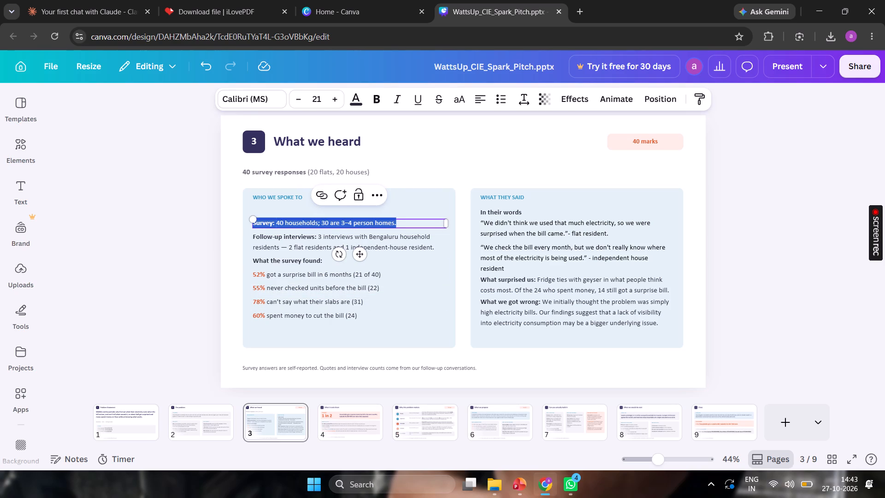
pyautogui.press('BackSpace')
pyautogui.press('BackSpace')
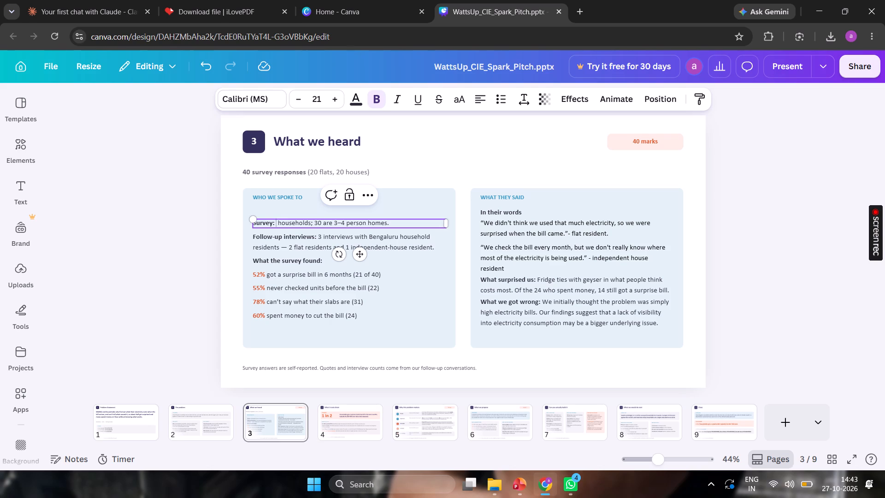
pyautogui.press('1')
pyautogui.press('5')
pyautogui.click(275, 224)
pyautogui.press('space')
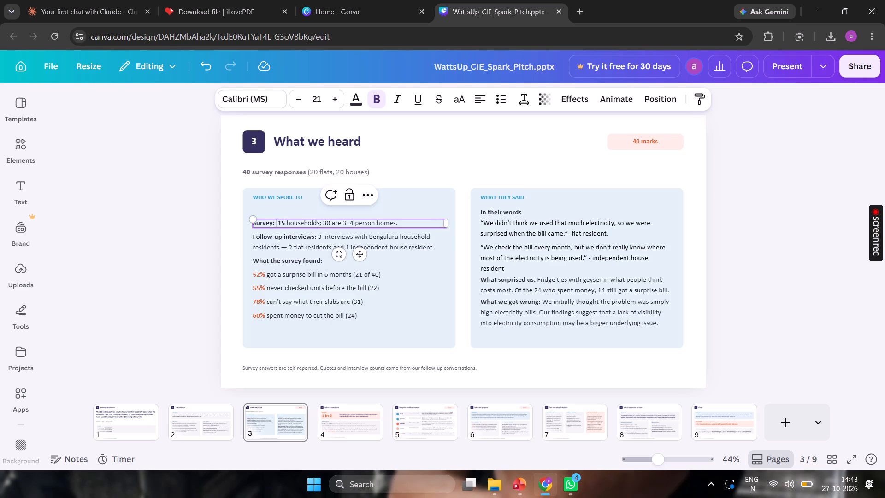
# In the Survey line, change the number of 3–4 person homes to 11.
pyautogui.click(334, 221)
pyautogui.press('Left')
pyautogui.press('BackSpace')
pyautogui.press('BackSpace')
pyautogui.press('BackSpace')
pyautogui.write('12')
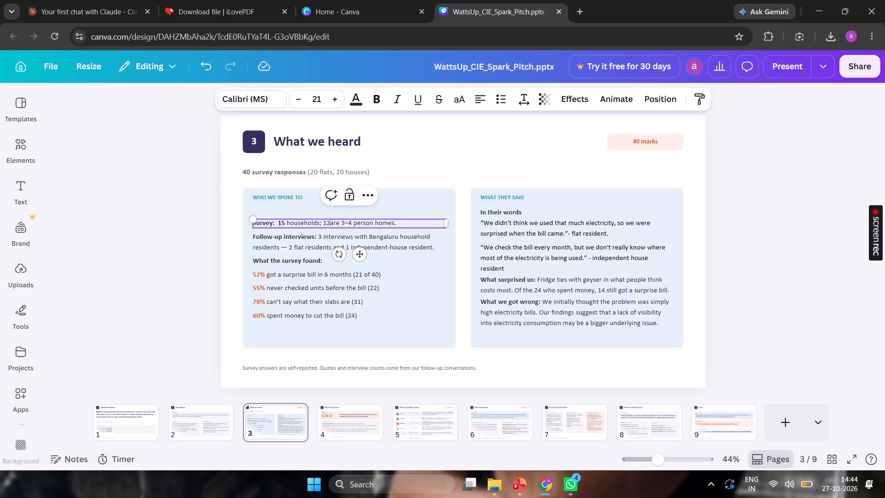
pyautogui.press('BackSpace')
pyautogui.write('1')
pyautogui.press('space')
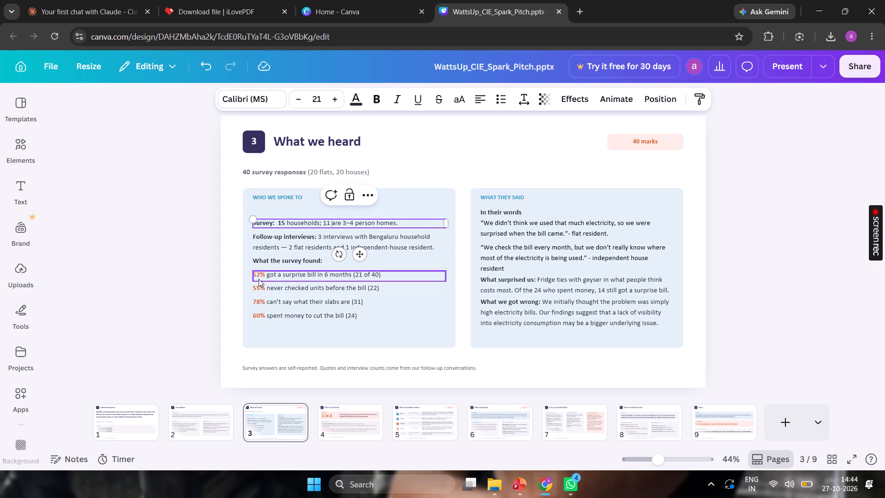
pyautogui.click(213, 273)
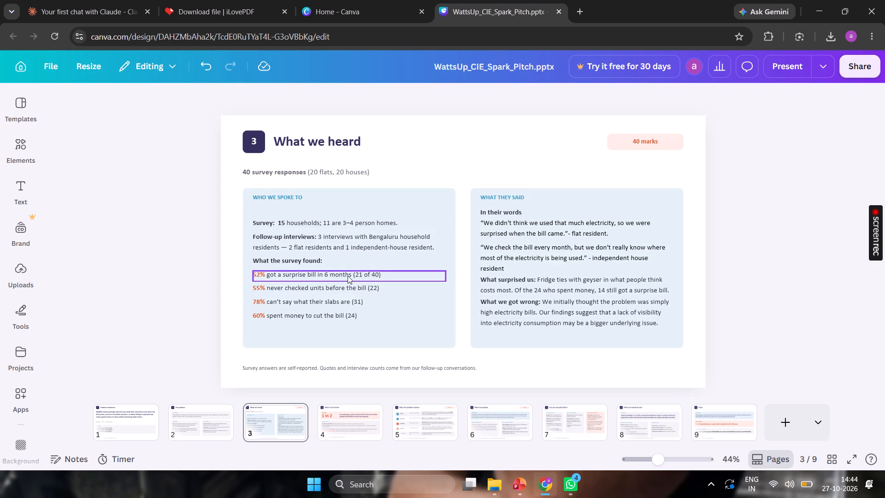
# Delete "(21 of 40)" from the end of the 52% surprise bill finding.
pyautogui.tripleClick(361, 276)
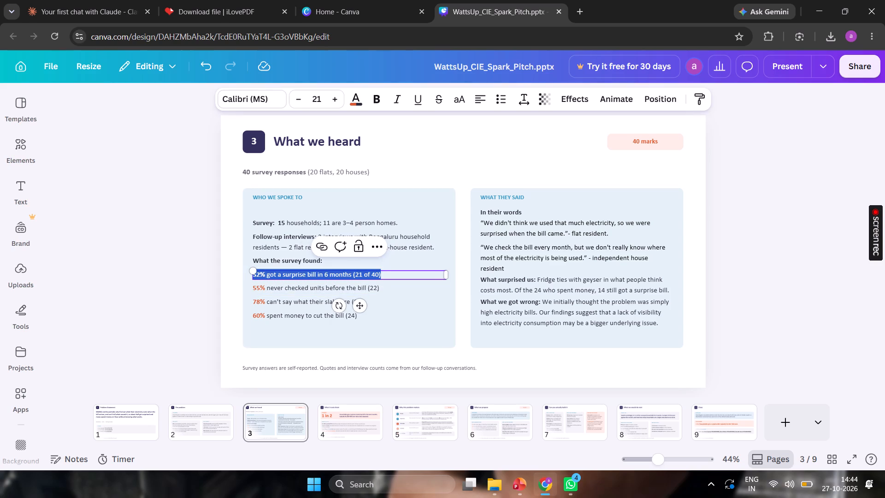
pyautogui.click(388, 274)
pyautogui.press('BackSpace')
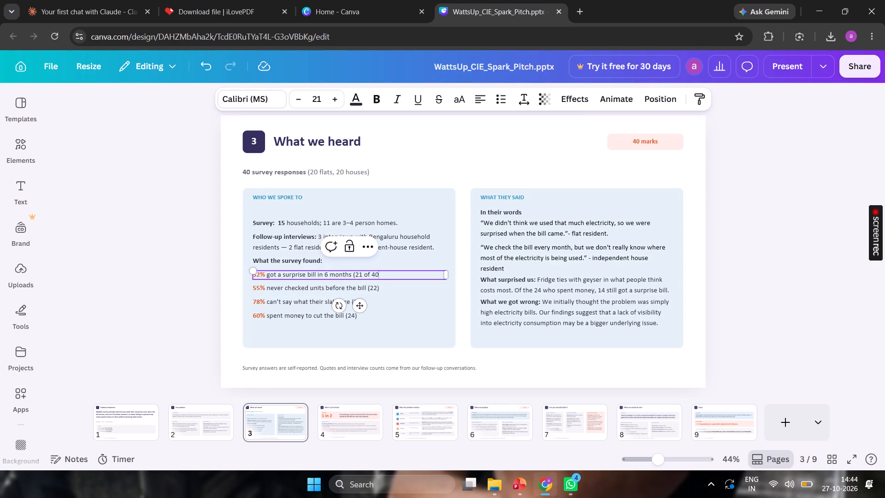
pyautogui.press('BackSpace')
pyautogui.press('BackSpace')
pyautogui.press('BackSpace')
pyautogui.press('BackSpace')
pyautogui.press('BackSpace')
pyautogui.press('BackSpace')
pyautogui.press('BackSpace')
pyautogui.press('BackSpace')
pyautogui.press('BackSpace')
# Delete "(22)" from the end of the 55% never checked units finding.
pyautogui.doubleClick(389, 287)
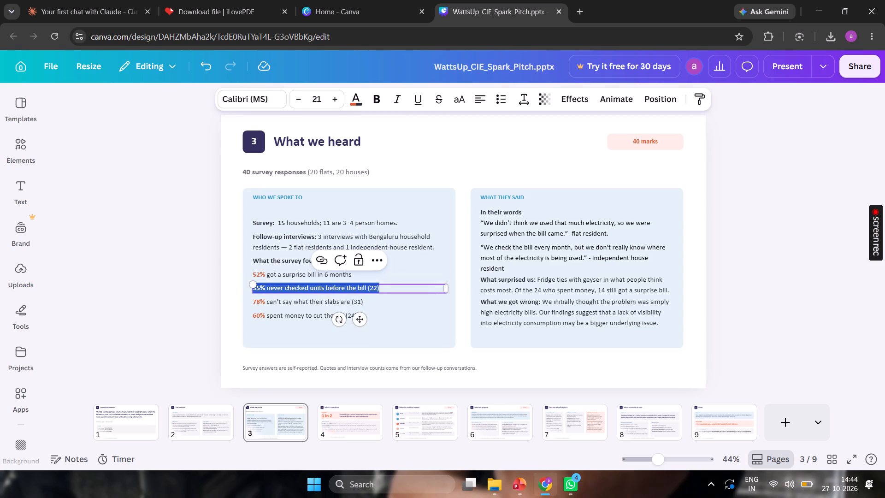
pyautogui.click(389, 287)
pyautogui.press('BackSpace')
pyautogui.press('BackSpace')
pyautogui.press('BackSpace')
pyautogui.press('BackSpace')
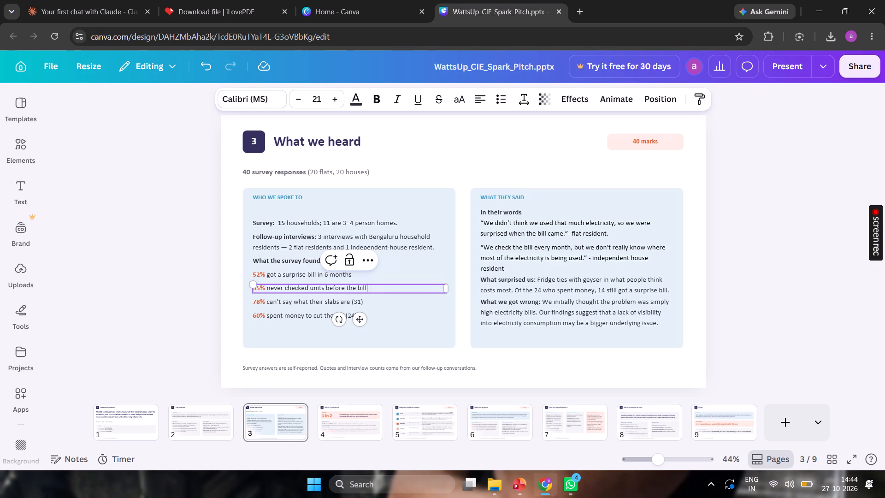
# Delete "(31)" from the end of the 78% can't say what their slabs are finding.
pyautogui.doubleClick(383, 302)
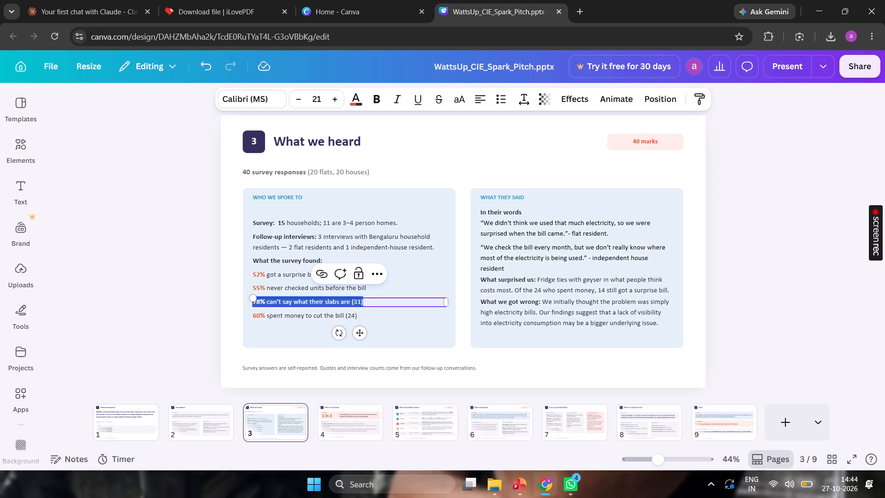
pyautogui.click(383, 302)
pyautogui.press('BackSpace')
pyautogui.press('BackSpace')
pyautogui.press('BackSpace')
pyautogui.press('BackSpace')
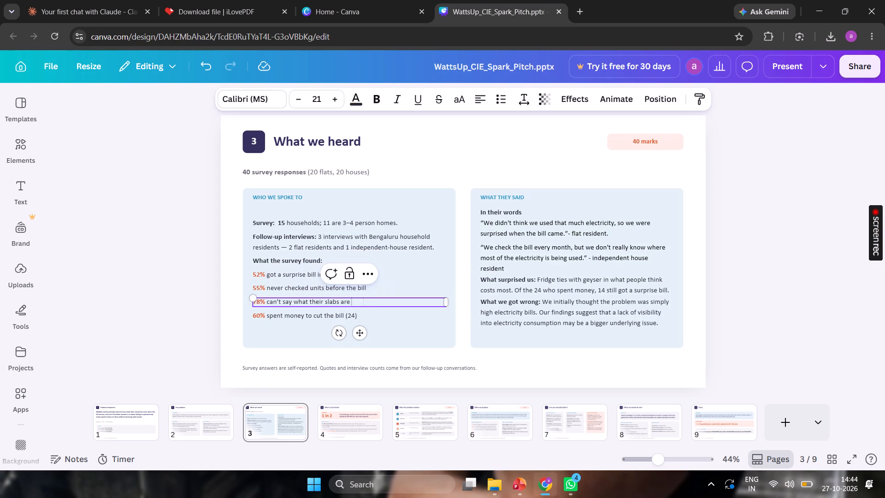
# Delete "(24)" from the end of the 60% spent money to cut the bill finding.
pyautogui.doubleClick(381, 317)
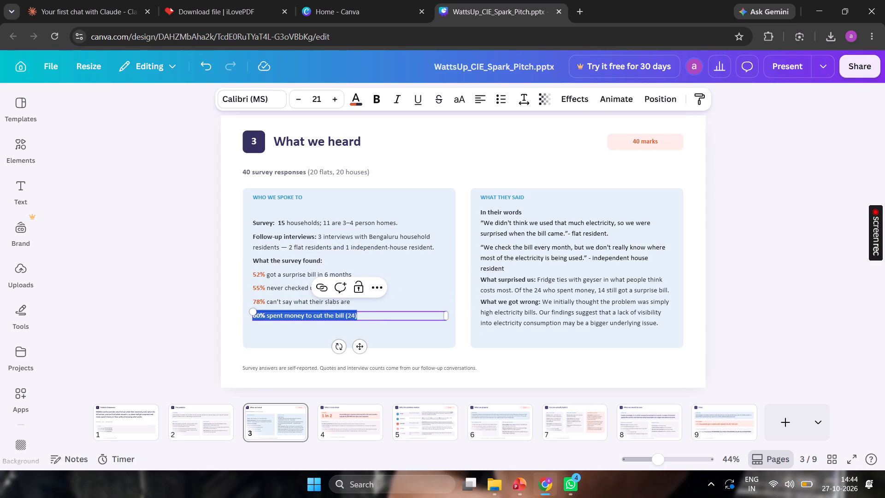
pyautogui.click(381, 317)
pyautogui.press('BackSpace')
pyautogui.press('BackSpace')
pyautogui.press('BackSpace')
pyautogui.press('BackSpace')
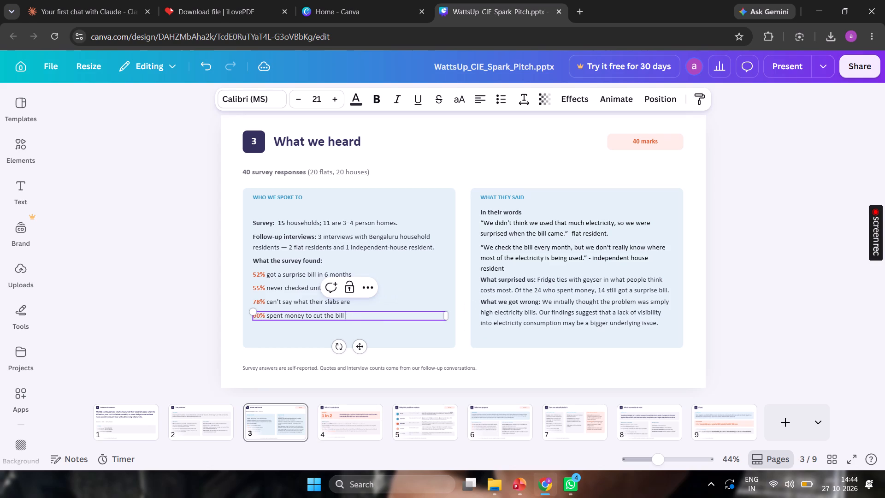
pyautogui.click(188, 316)
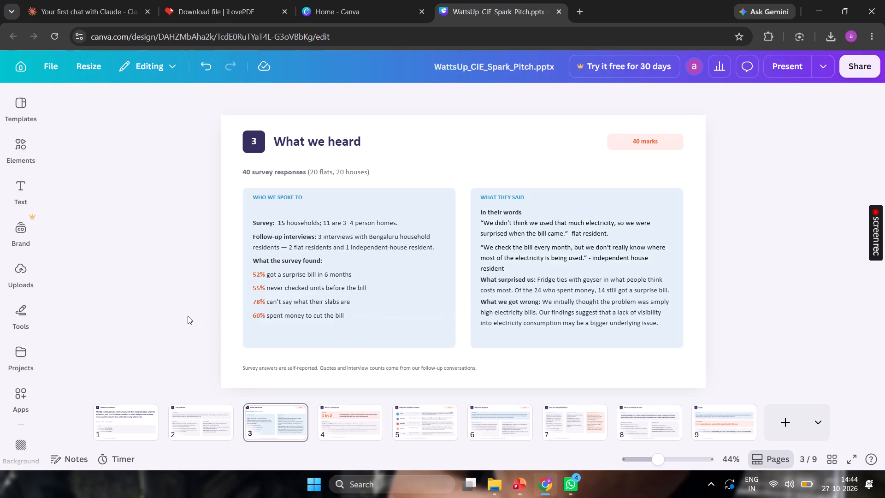
# Go to the What it costs them slide and examine the headline text beside the 1 in 2 figure.
pyautogui.click(330, 438)
pyautogui.click(268, 425)
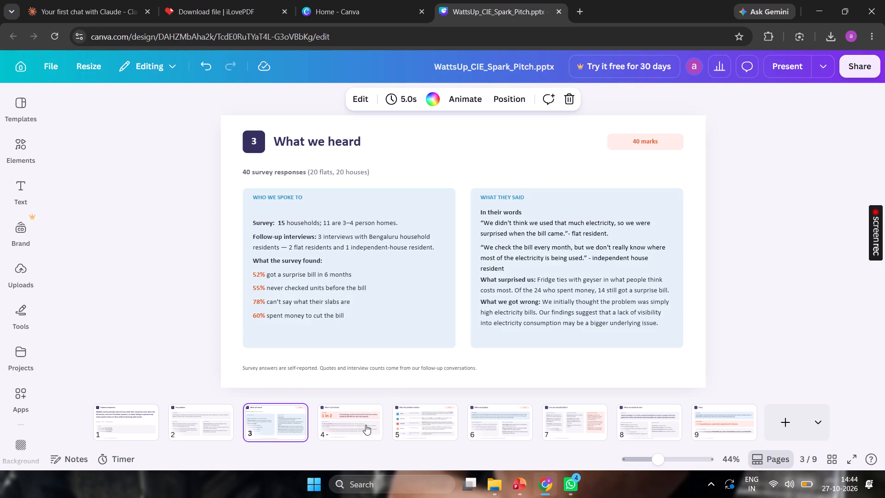
pyautogui.click(366, 425)
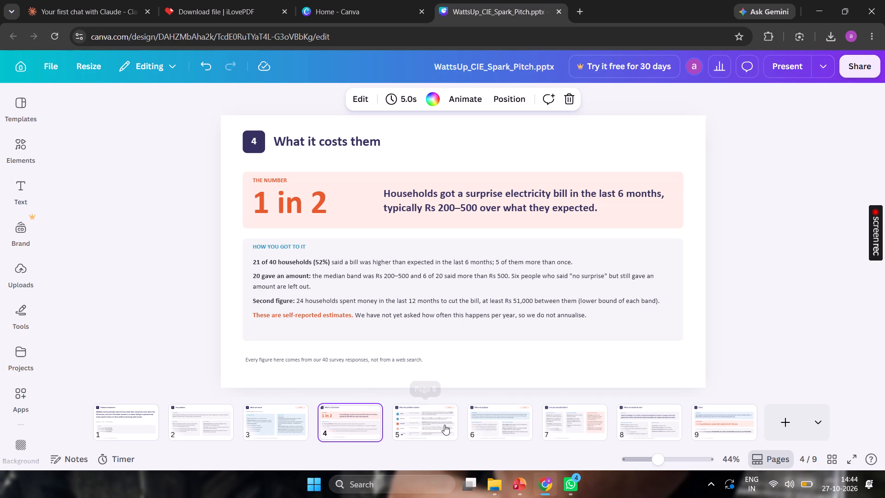
pyautogui.tripleClick(445, 207)
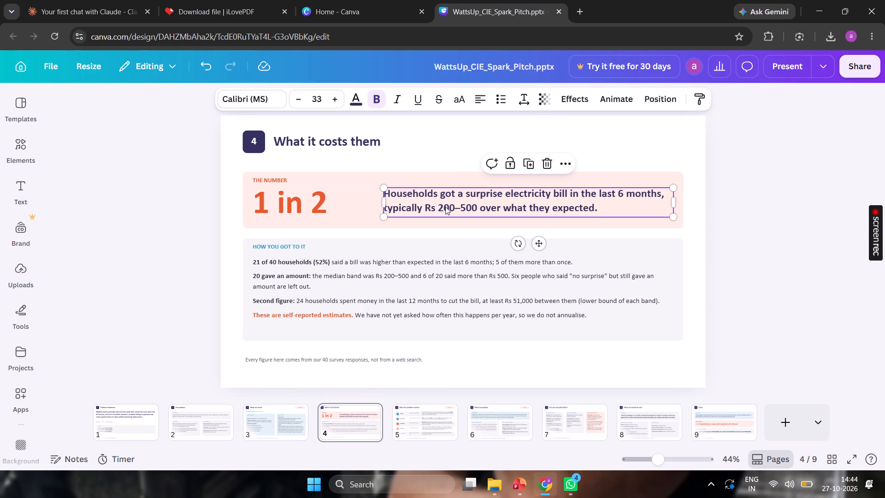
pyautogui.click(468, 207)
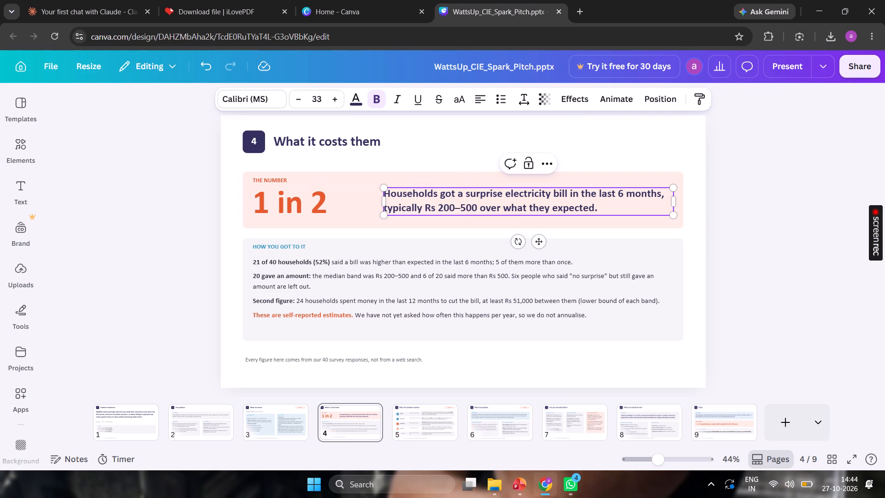
pyautogui.click(780, 314)
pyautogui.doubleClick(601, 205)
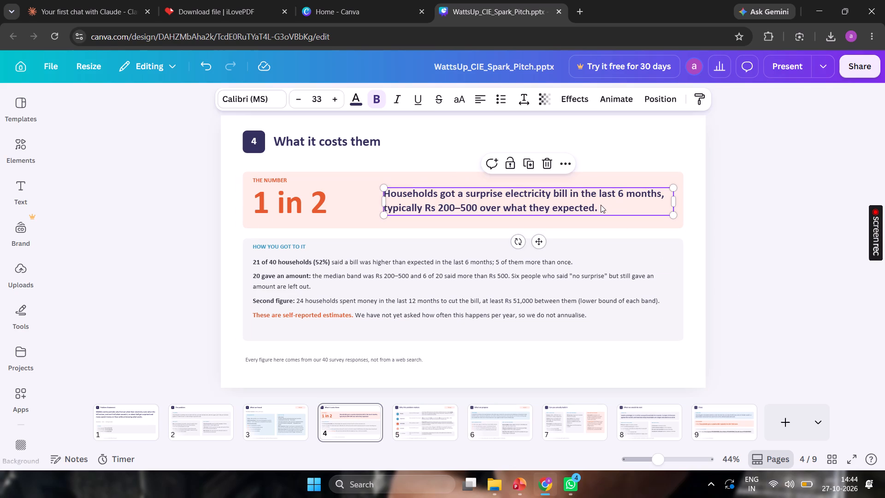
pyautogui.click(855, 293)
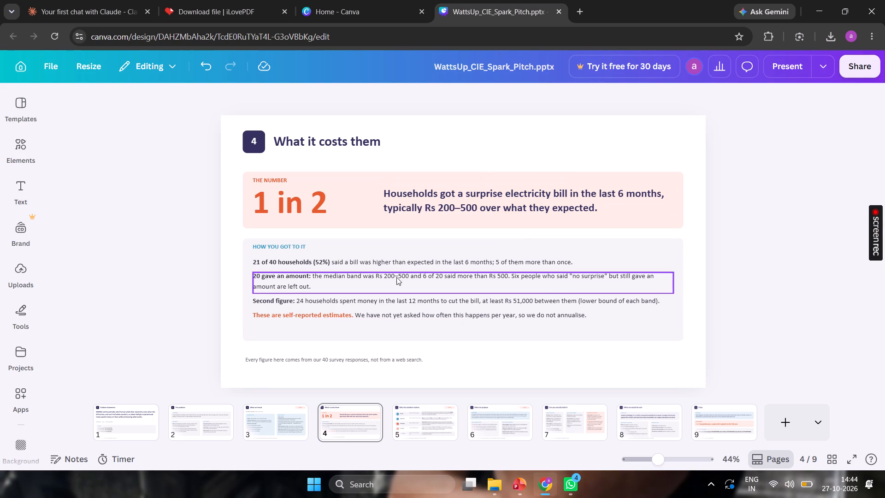
# Change the household count opening the first How you got to it line to "8 of 15".
pyautogui.tripleClick(312, 264)
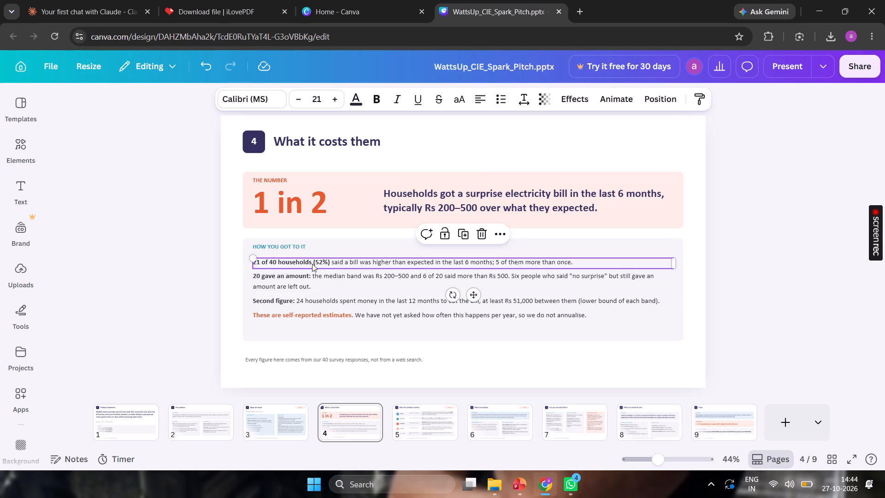
pyautogui.click(331, 260)
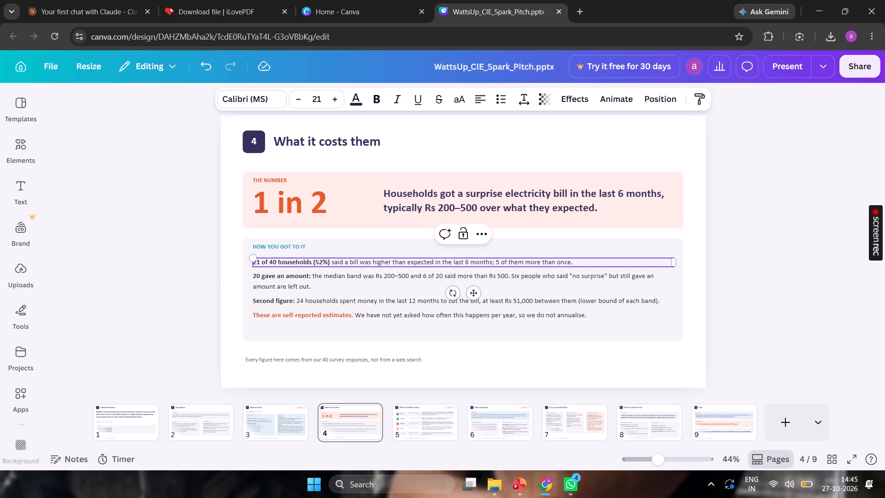
pyautogui.click(272, 262)
pyautogui.press('Right')
pyautogui.press('Right')
pyautogui.press('BackSpace')
pyautogui.press('BackSpace')
pyautogui.press('BackSpace')
pyautogui.press('BackSpace')
pyautogui.press('BackSpace')
pyautogui.press('BackSpace')
pyautogui.press('BackSpace')
pyautogui.press('BackSpace')
pyautogui.press('BackSpace')
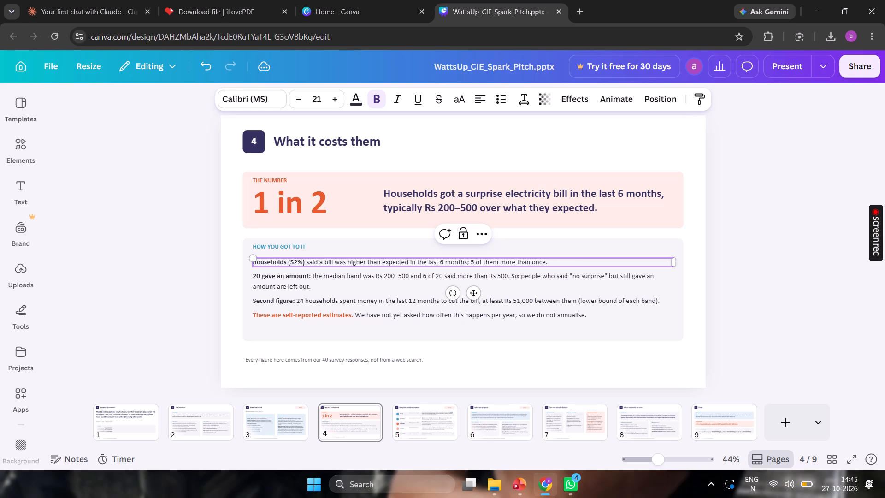
pyautogui.write('8 of 15')
pyautogui.press('space')
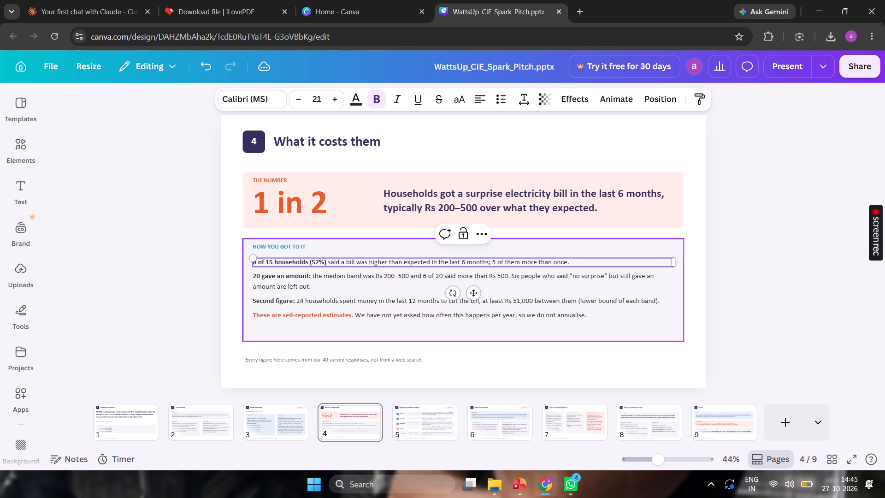
# Delete the bracketed percentage "(52%)" after the household count in the first How you got to it line.
pyautogui.click(326, 260)
pyautogui.press('BackSpace')
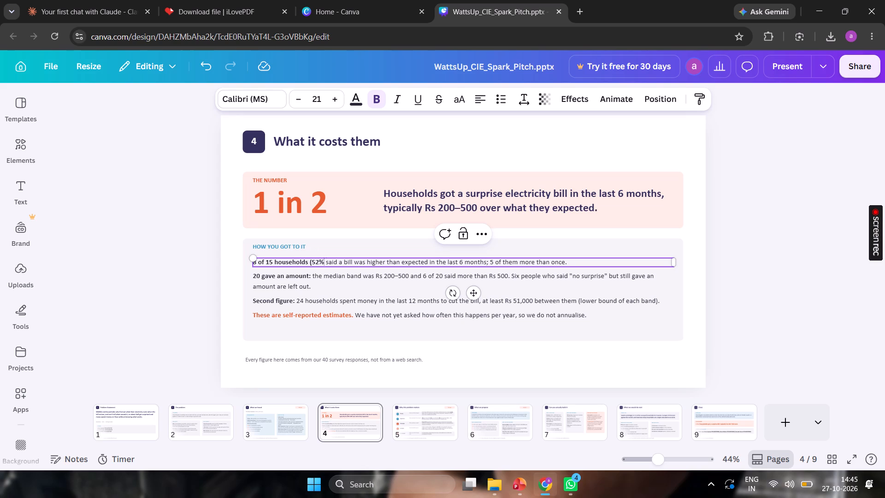
pyautogui.press('BackSpace')
pyautogui.press('BackSpace')
pyautogui.press('BackSpace')
pyautogui.press('BackSpace')
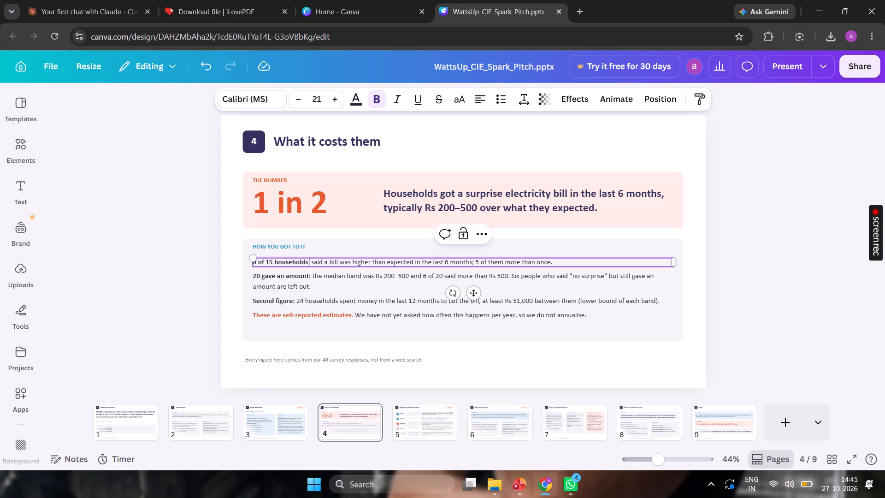
# Set the number of households that gave an amount to 7 in the second How you got to it line.
pyautogui.tripleClick(257, 273)
pyautogui.click(257, 273)
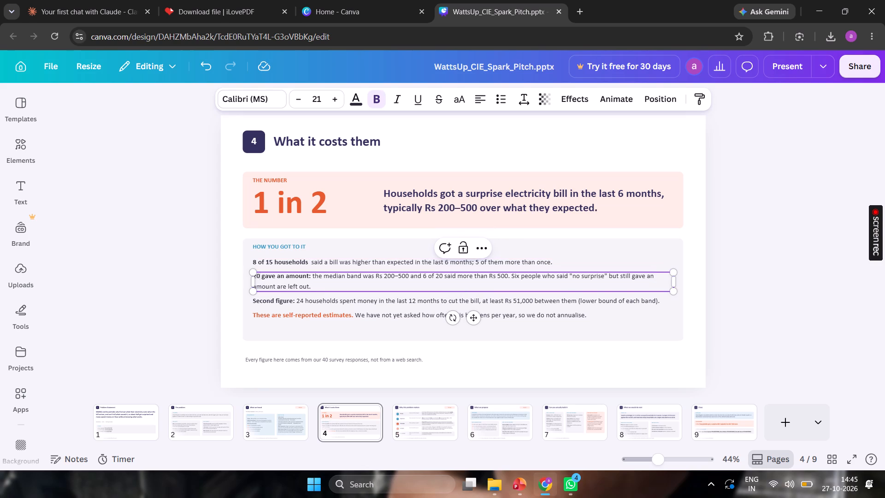
pyautogui.click(260, 273)
pyautogui.press('BackSpace')
pyautogui.press('BackSpace')
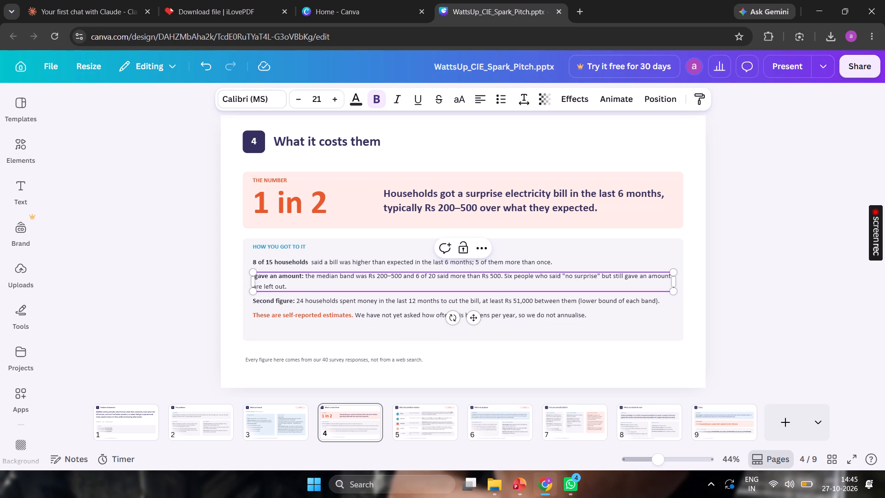
pyautogui.press('7')
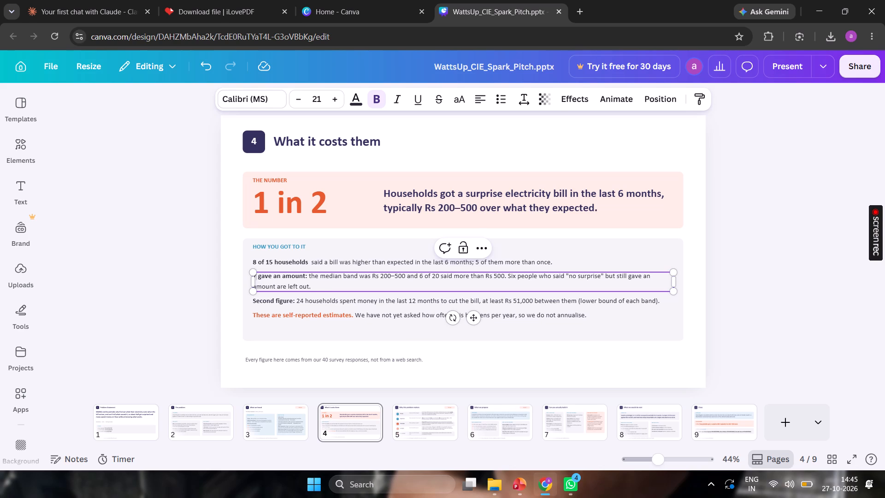
# Change the count of those who said more than Rs 500 to "3 of 7" in the gave an amount line.
pyautogui.doubleClick(437, 277)
pyautogui.click(437, 277)
pyautogui.press('BackSpace')
pyautogui.press('BackSpace')
pyautogui.press('BackSpace')
pyautogui.press('BackSpace')
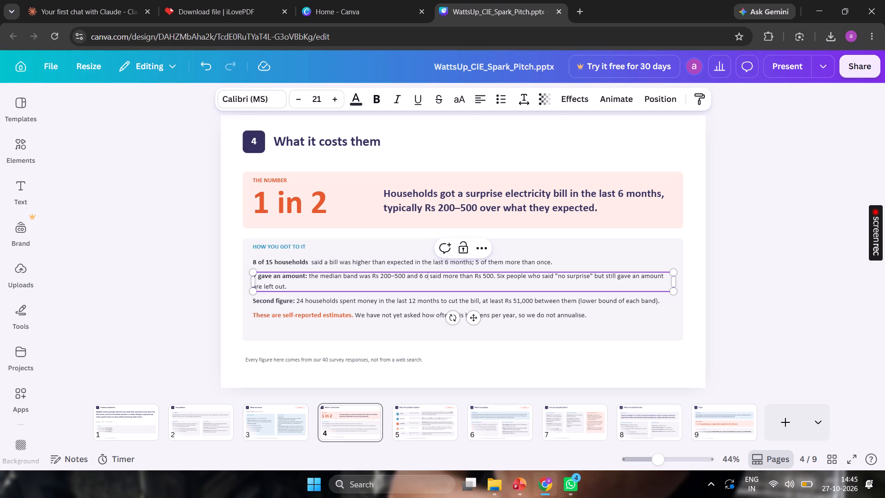
pyautogui.press('BackSpace')
pyautogui.press('BackSpace')
pyautogui.press('BackSpace')
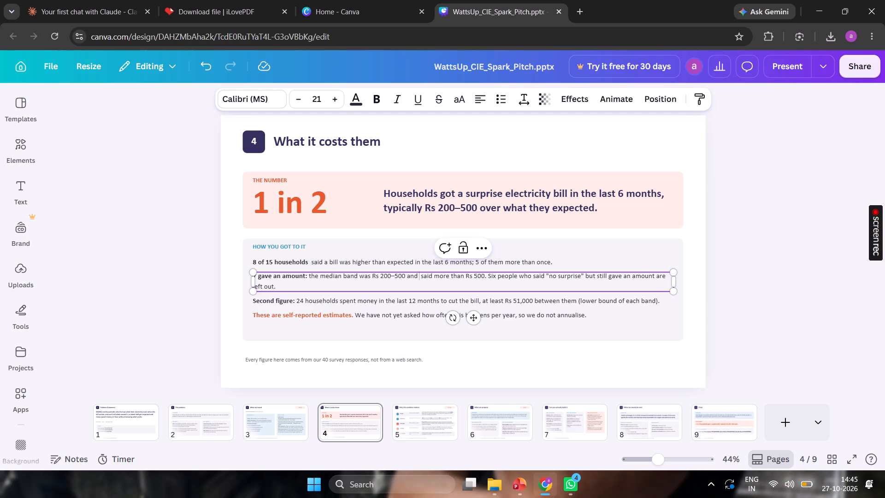
pyautogui.write('3 of 7')
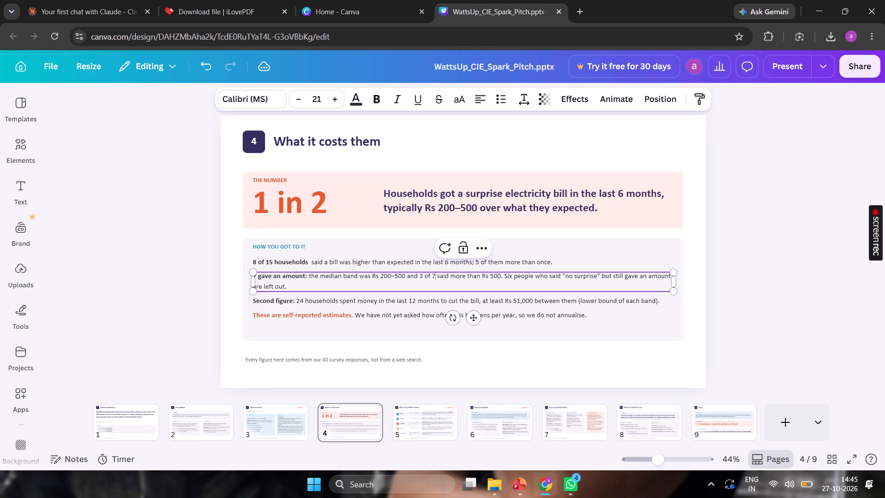
pyautogui.click(757, 346)
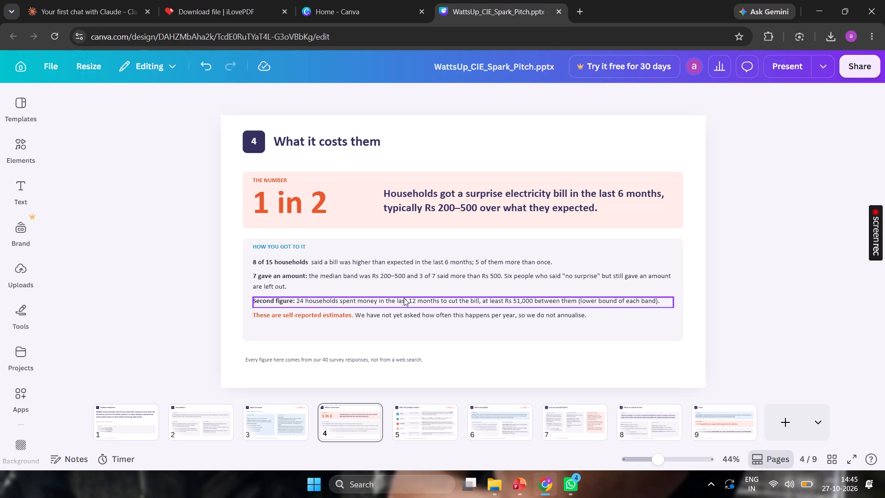
# Set the number of households that spent money to cut the bill to 10 in the Second figure line.
pyautogui.tripleClick(301, 301)
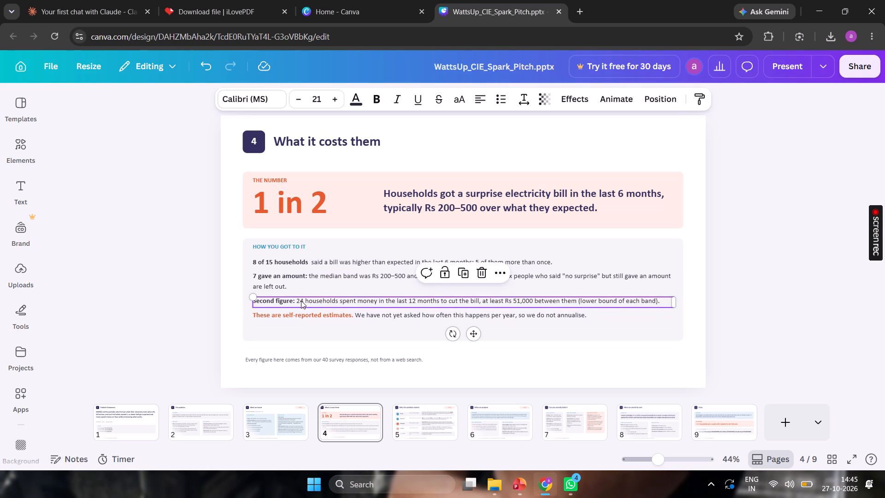
pyautogui.click(301, 301)
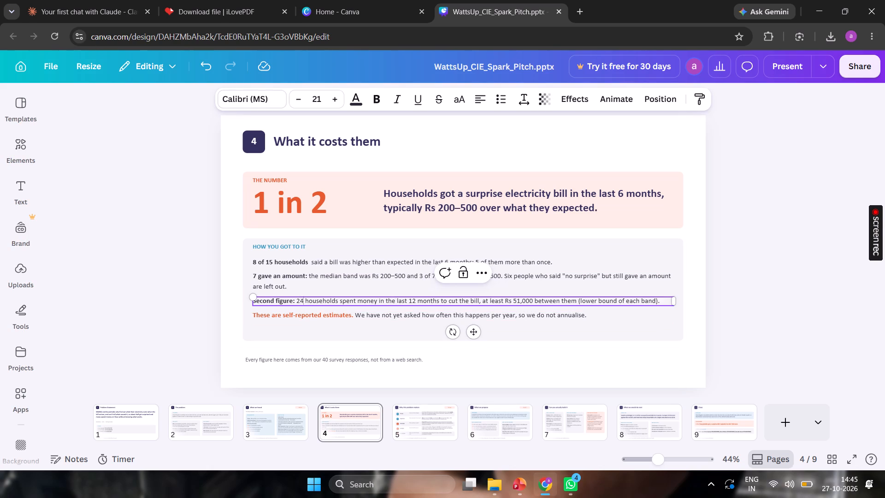
pyautogui.click(304, 301)
pyautogui.press('BackSpace')
pyautogui.press('BackSpace')
pyautogui.write('10')
pyautogui.click(768, 323)
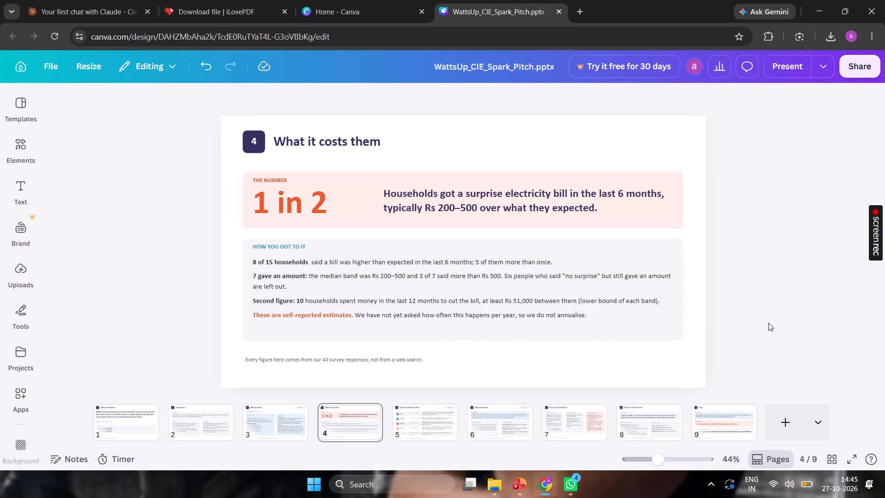
# Set the number of survey responses to 15 in the footnote of the What it costs them slide.
pyautogui.click(416, 427)
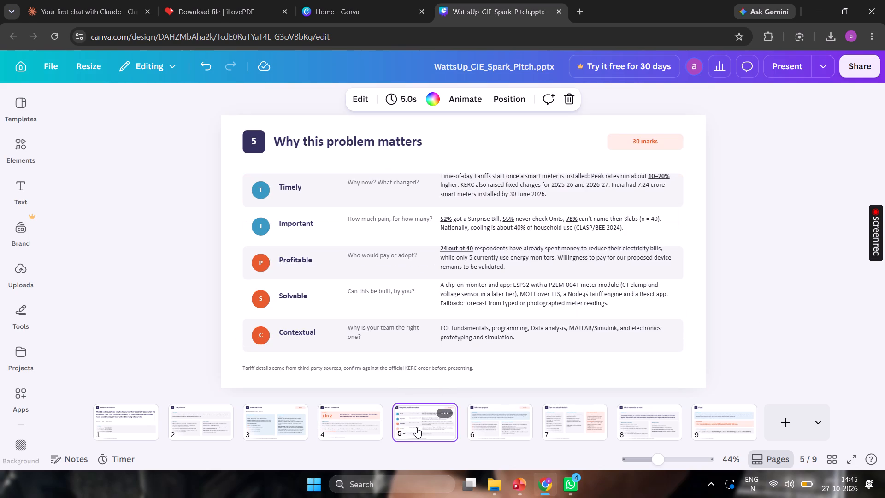
pyautogui.click(372, 429)
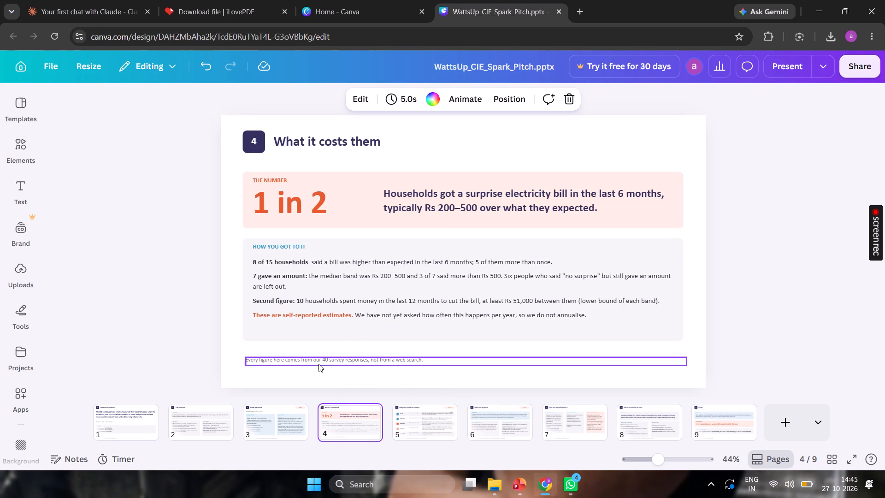
pyautogui.tripleClick(327, 359)
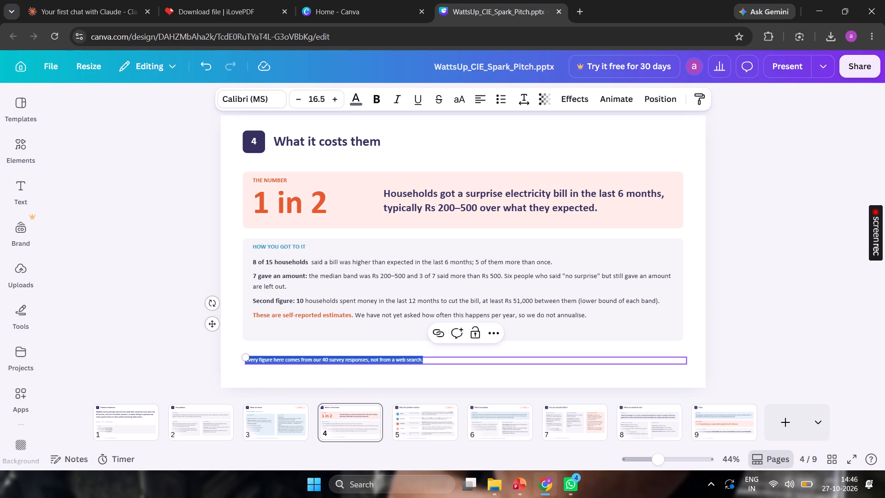
pyautogui.click(327, 359)
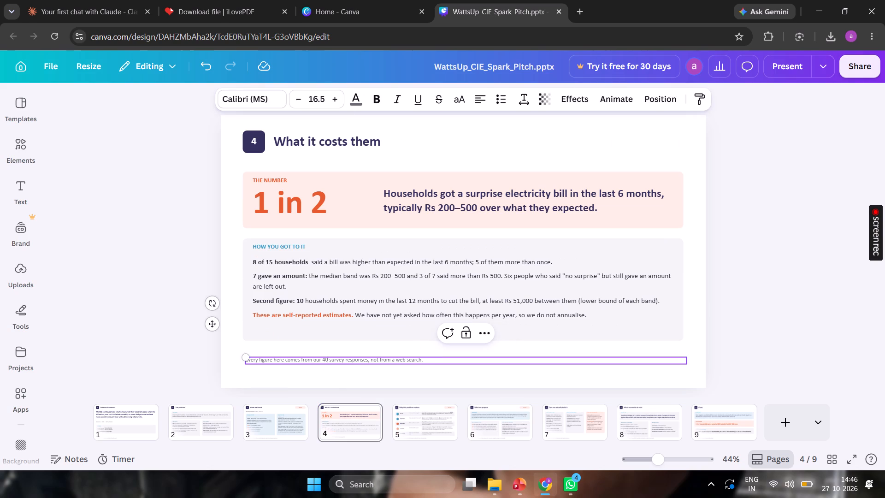
pyautogui.press('BackSpace')
pyautogui.press('BackSpace')
pyautogui.write('15')
# Replace "24 out of 40" with "Many" at the start of the Profitable answer on the Why this problem matters slide.
pyautogui.click(432, 412)
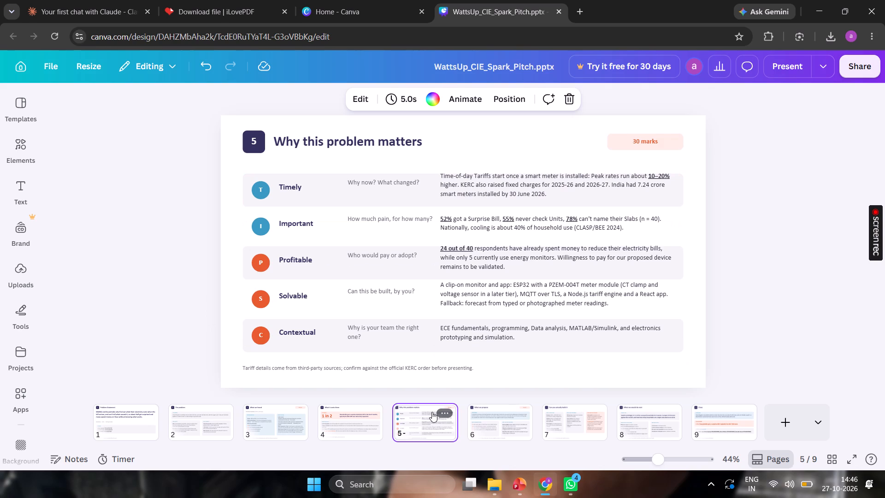
pyautogui.doubleClick(460, 246)
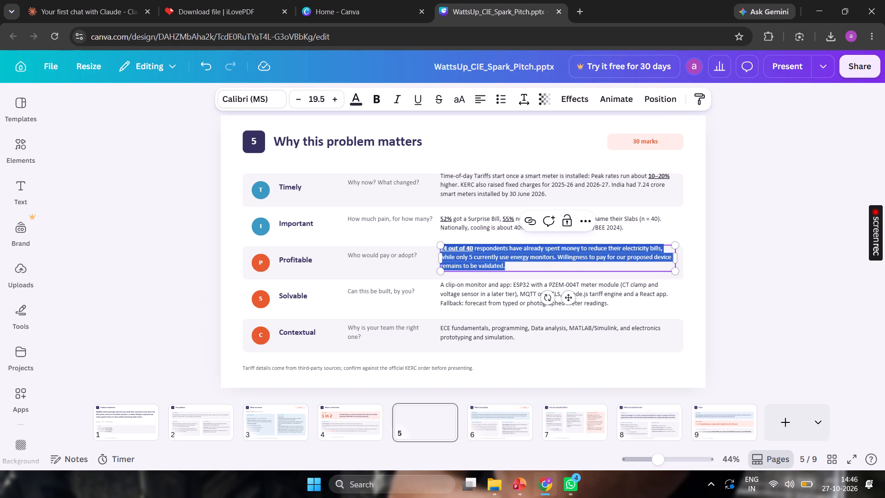
pyautogui.click(460, 246)
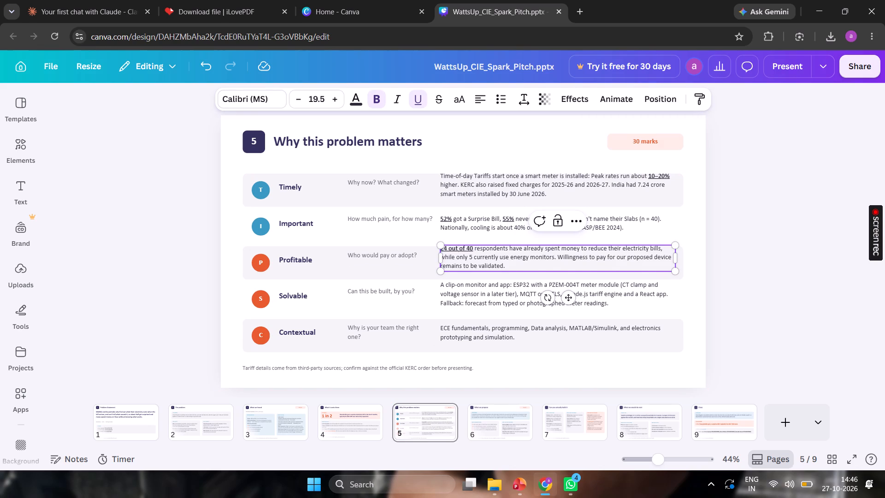
pyautogui.press('Right')
pyautogui.press('Right')
pyautogui.press('Right')
pyautogui.press('Right')
pyautogui.press('Right')
pyautogui.press('BackSpace')
pyautogui.press('BackSpace')
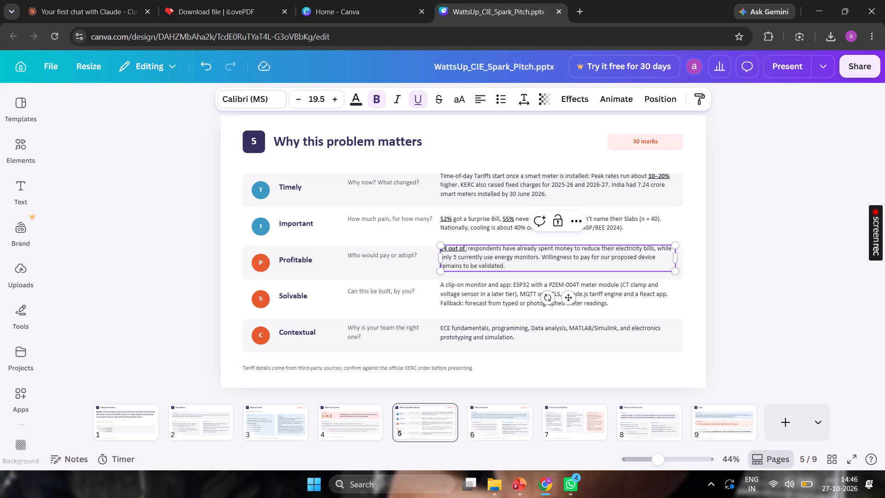
pyautogui.press('BackSpace')
pyautogui.press('BackSpace')
pyautogui.press('BackSpace')
pyautogui.press('BackSpace')
pyautogui.press('BackSpace')
pyautogui.press('BackSpace')
pyautogui.press('BackSpace')
pyautogui.press('BackSpace')
pyautogui.press('BackSpace')
pyautogui.press('BackSpace')
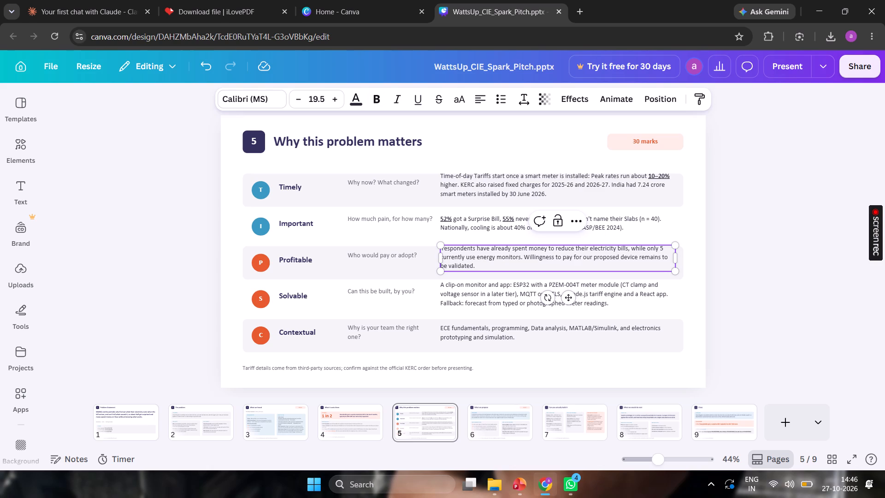
pyautogui.write('MAny')
pyautogui.press('BackSpace')
pyautogui.press('BackSpace')
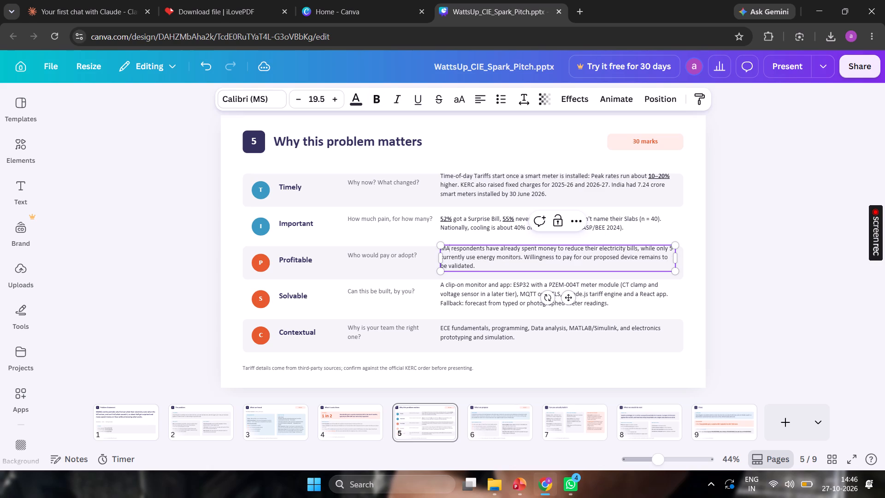
pyautogui.press('BackSpace')
pyautogui.write('ny')
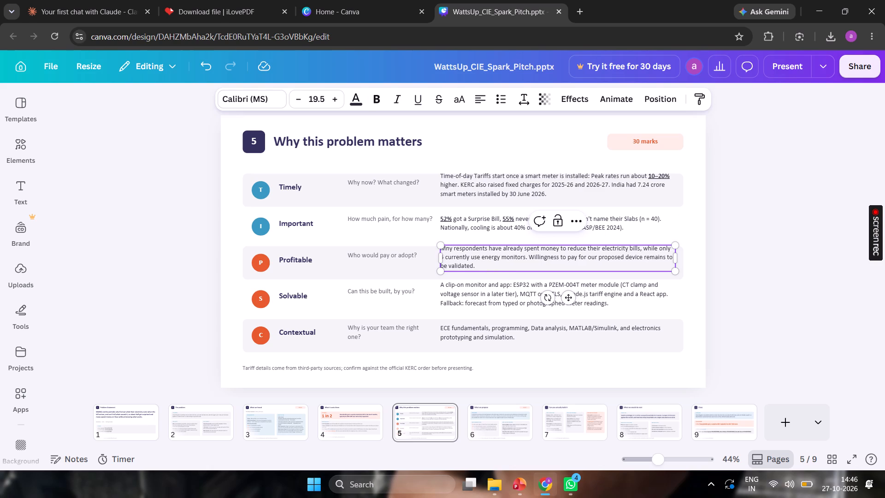
pyautogui.click(447, 250)
pyautogui.press('a')
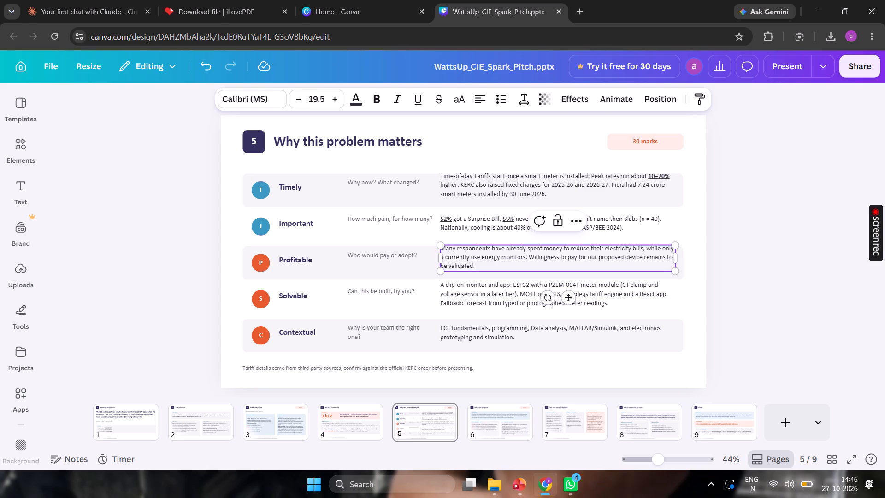
pyautogui.click(527, 262)
pyautogui.click(683, 283)
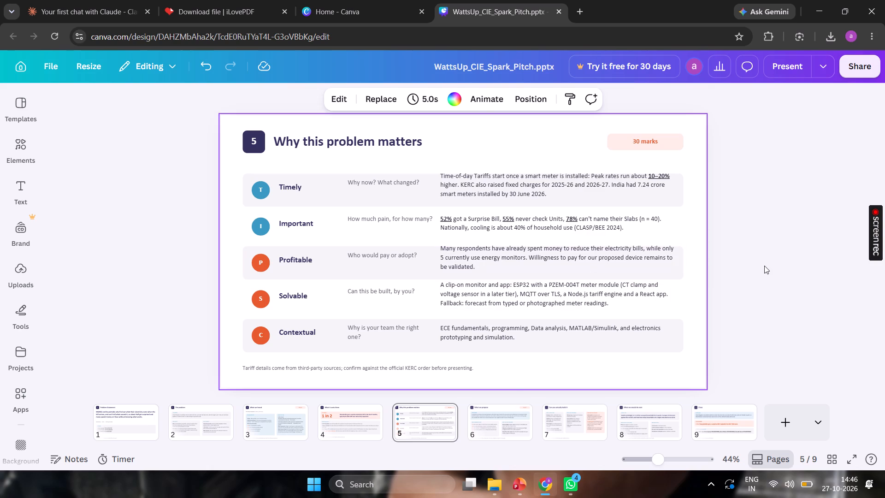
# Delete the "Know first, then spend" paragraph from the Why it fits how they work box on the What we propose slide.
pyautogui.click(484, 427)
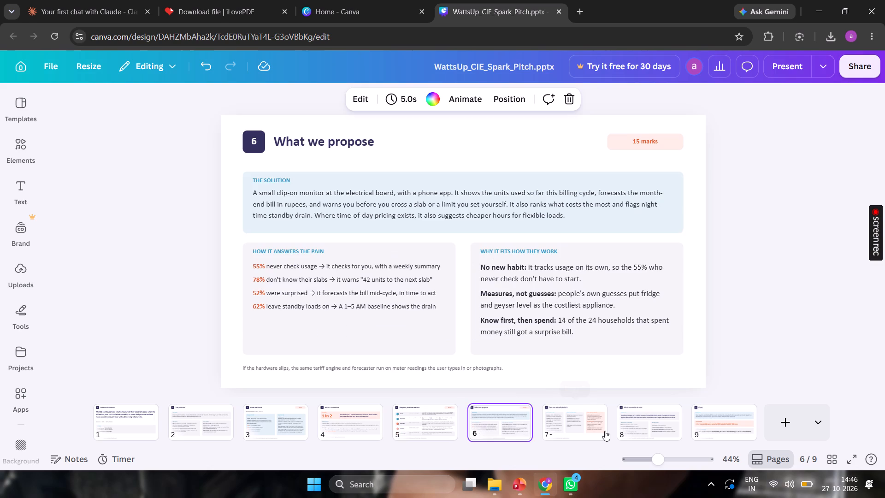
pyautogui.doubleClick(586, 333)
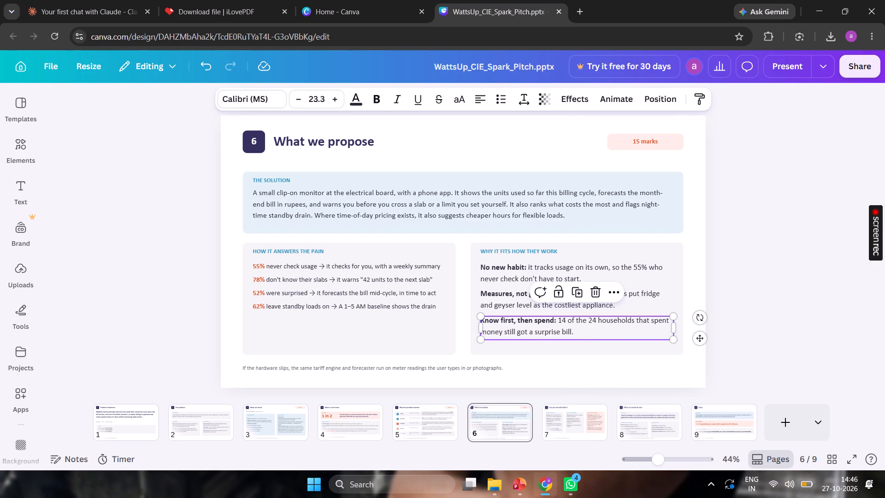
pyautogui.click(586, 333)
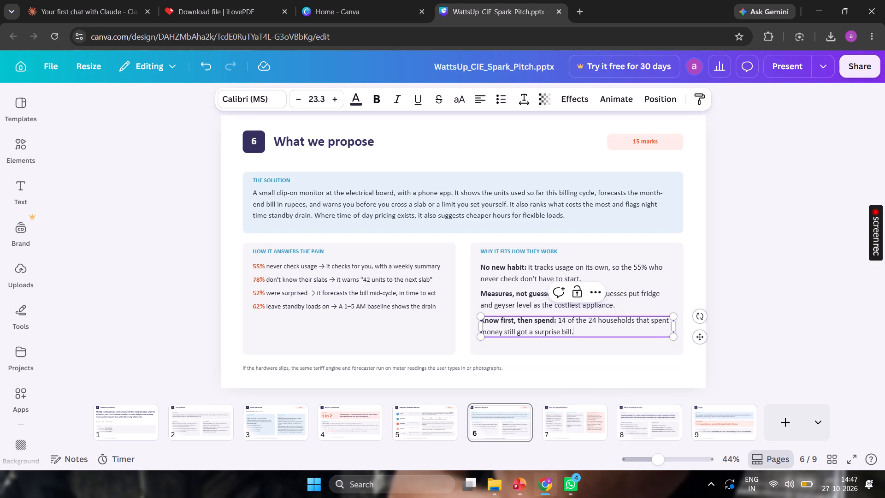
pyautogui.press('Delete')
pyautogui.moveTo(605, 325); pyautogui.dragTo(566, 337)
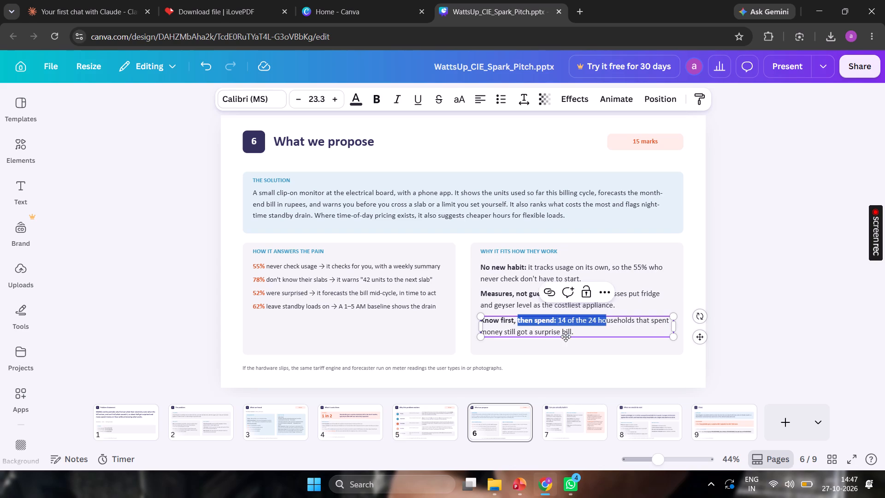
pyautogui.click(566, 337)
pyautogui.click(572, 337)
pyautogui.tripleClick(578, 333)
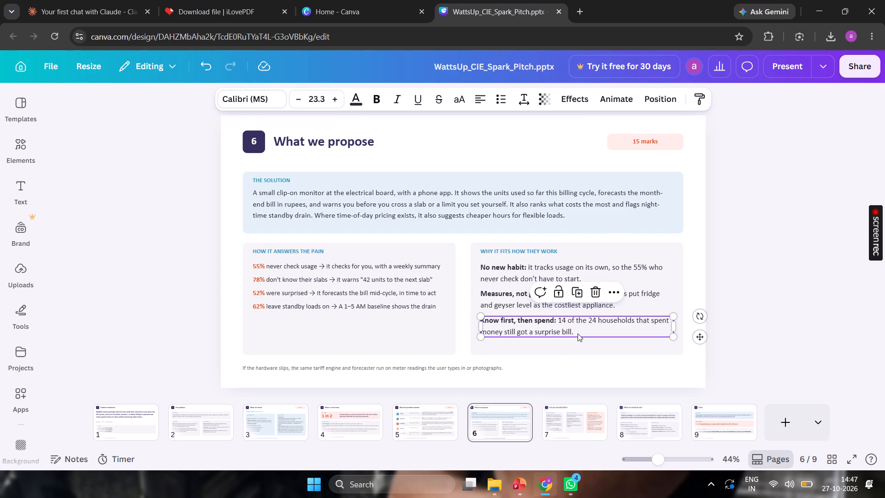
pyautogui.press('Delete')
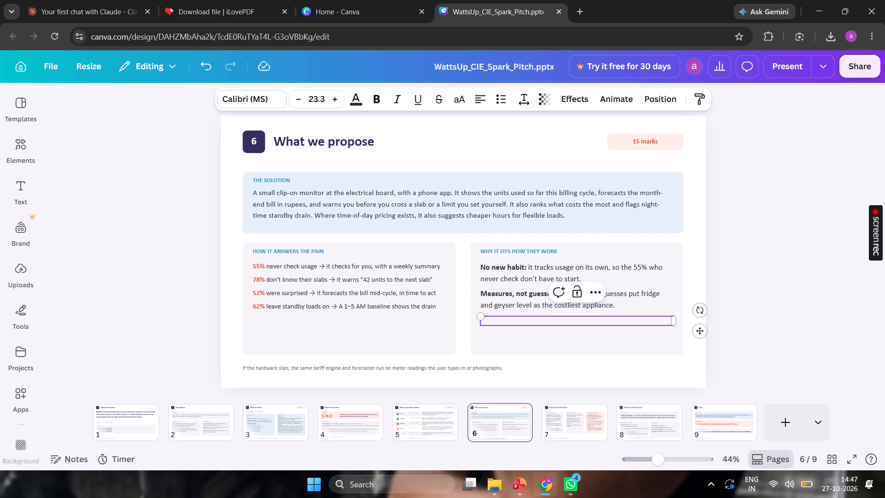
pyautogui.click(732, 290)
# Delete the team name and members line from the Thank you, and questions box on the Close slide.
pyautogui.click(579, 420)
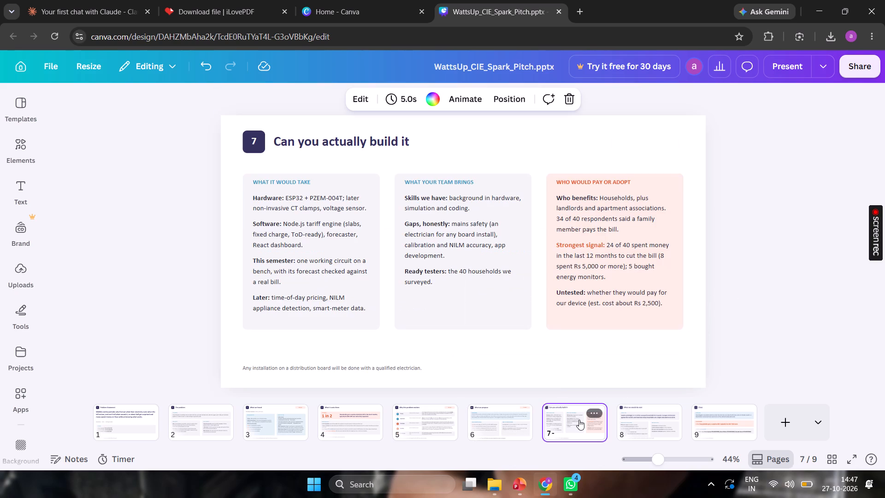
pyautogui.click(641, 421)
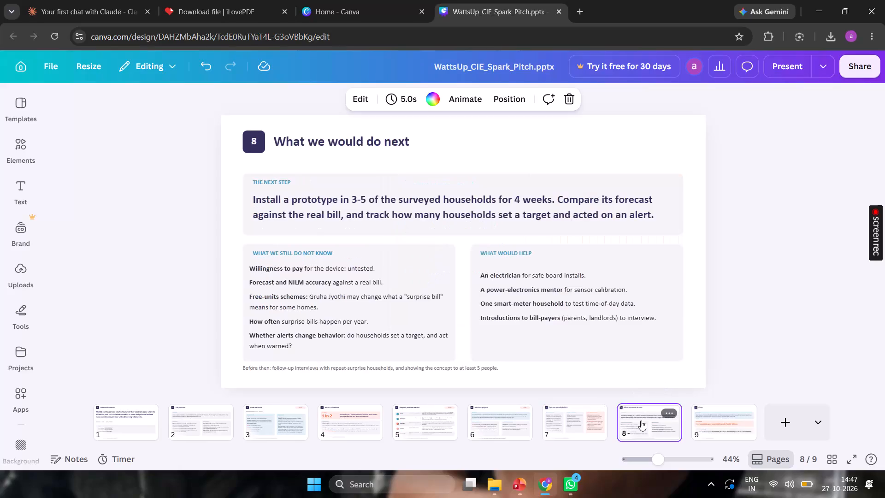
pyautogui.click(702, 414)
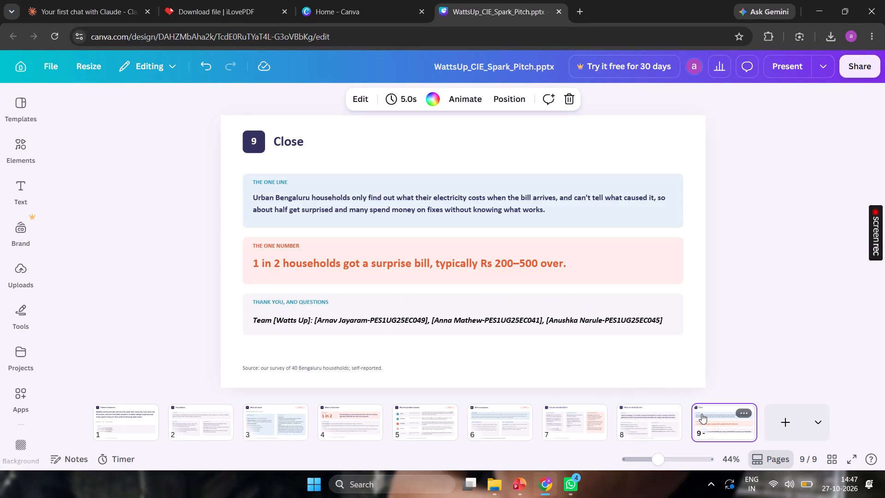
pyautogui.tripleClick(405, 320)
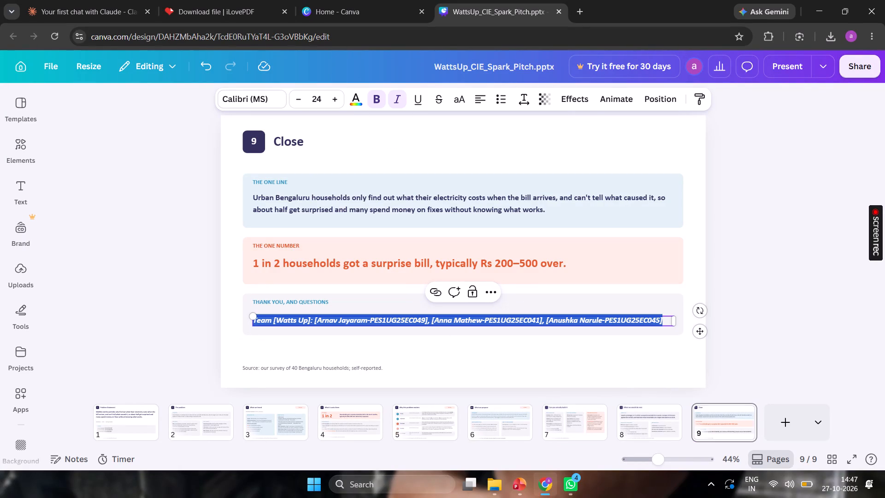
pyautogui.press('Delete')
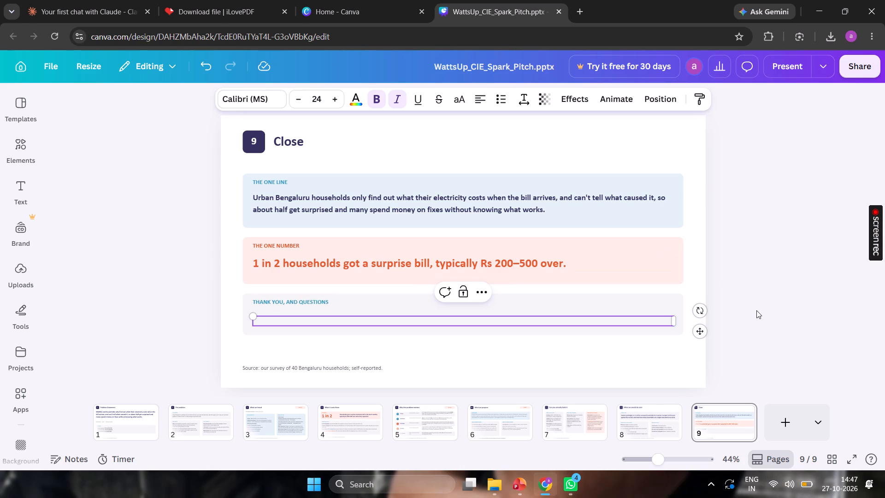
pyautogui.click(756, 310)
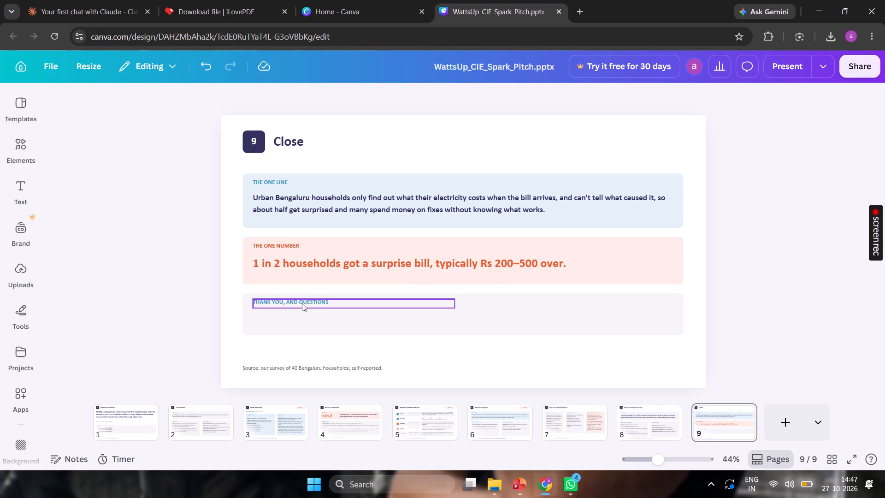
# Move the "Thank you, and questions" heading down to about the vertical middle of its box on the Close slide.
pyautogui.click(302, 303)
pyautogui.moveTo(302, 303); pyautogui.dragTo(304, 315)
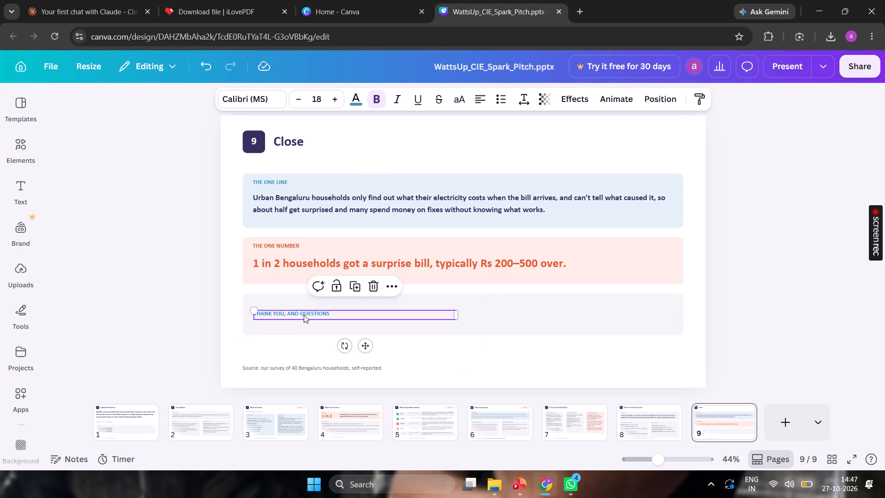
# Add a blank page 10 at the end of the deck.
pyautogui.click(652, 416)
pyautogui.click(560, 421)
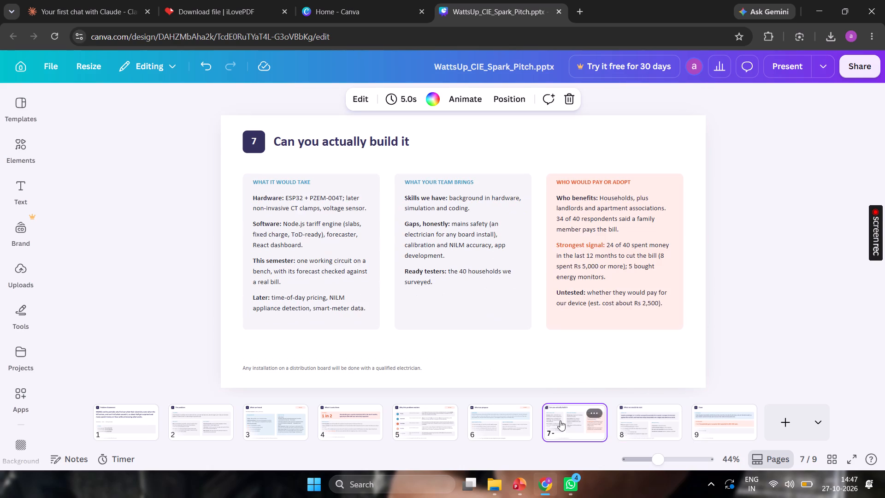
pyautogui.click(779, 415)
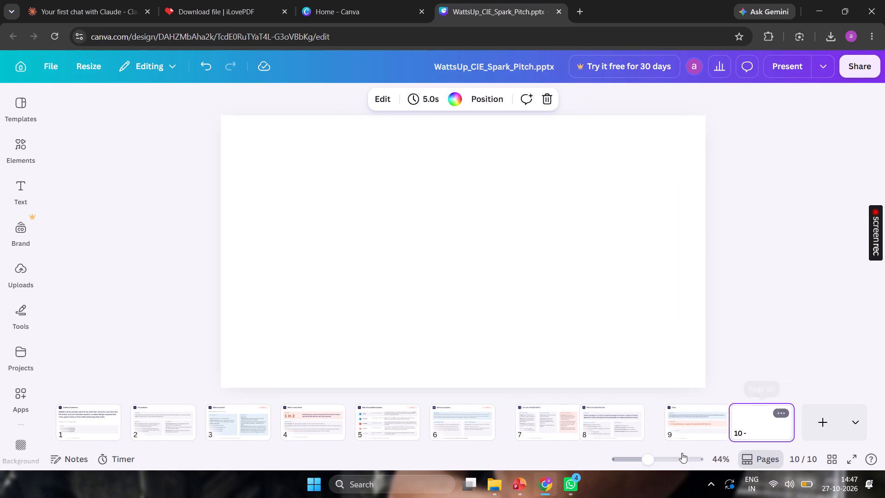
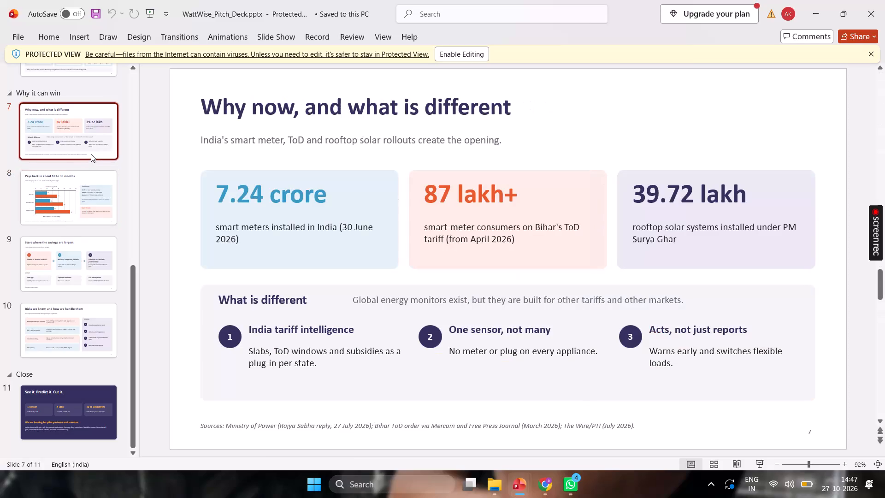
# Capture a screenshot of the "Sensor to saving: a five-stage stack" slide, slide 4 of the WattWise pitch deck.
pyautogui.scroll(1, 91, 154)
pyautogui.click(88, 124)
pyautogui.scroll(1, 88, 124)
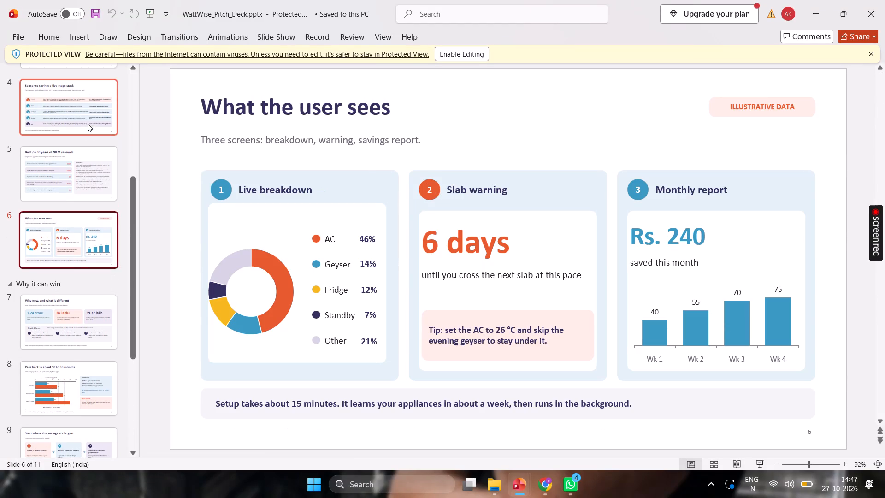
pyautogui.click(88, 124)
pyautogui.click(82, 178)
pyautogui.click(101, 117)
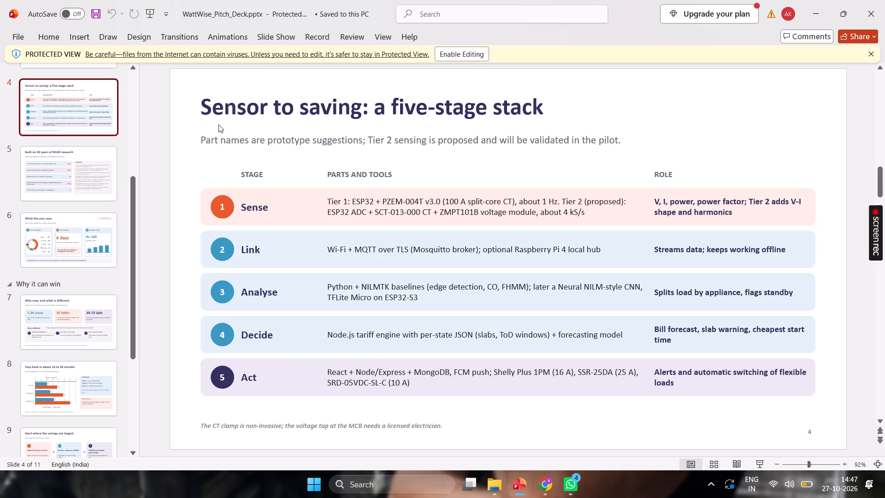
pyautogui.press('shift+super+s')
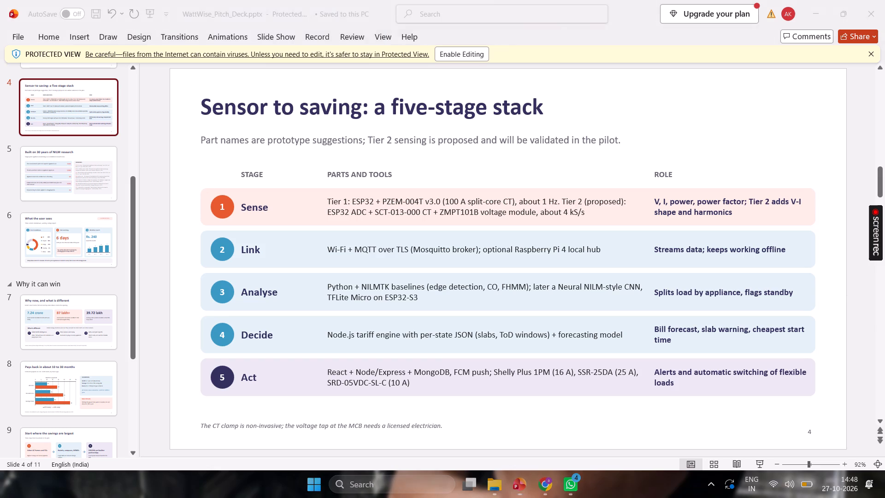
pyautogui.moveTo(182, 84); pyautogui.dragTo(844, 439)
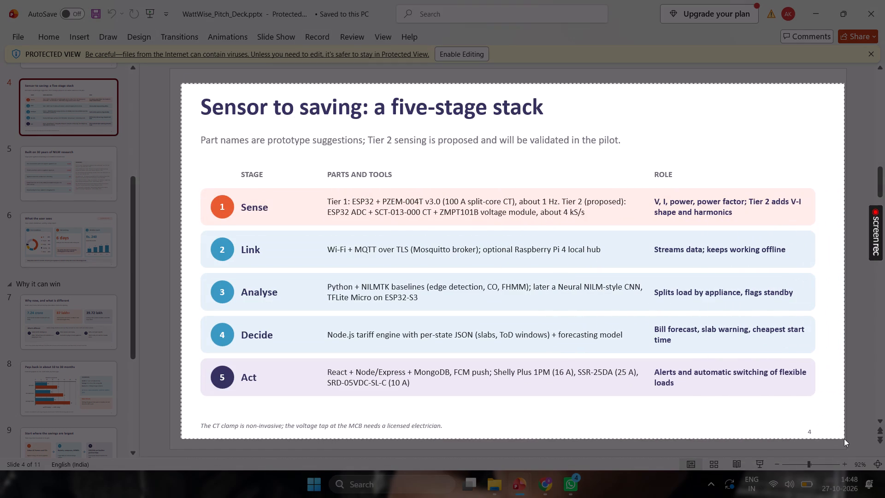
pyautogui.moveTo(844, 439); pyautogui.dragTo(834, 444)
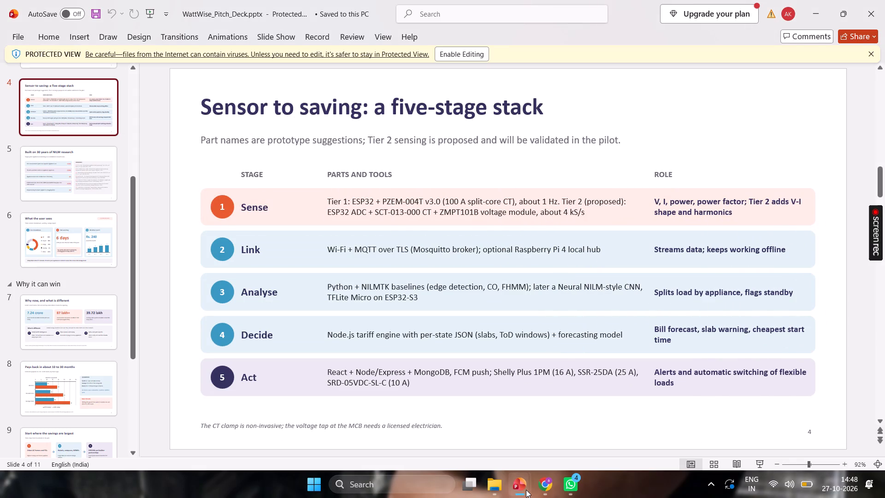
# Paste the captured slide image onto blank page 10 of the Canva deck and enlarge it to fill the page.
pyautogui.click(548, 479)
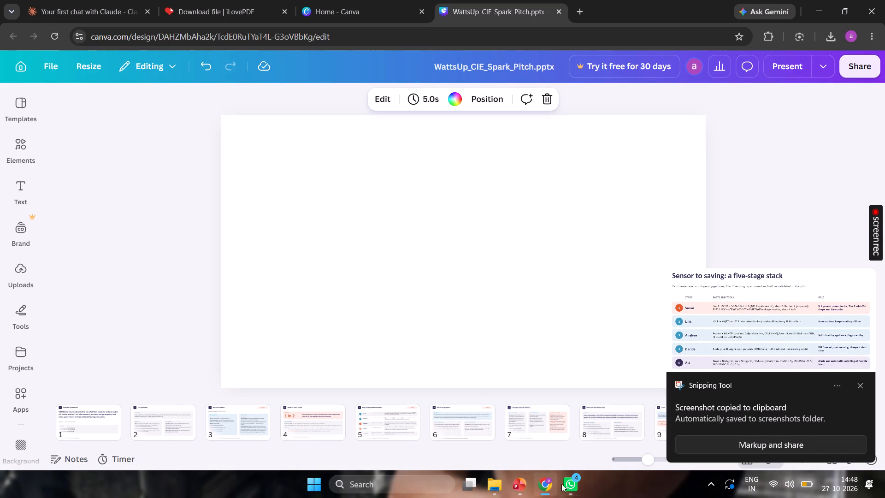
pyautogui.click(526, 490)
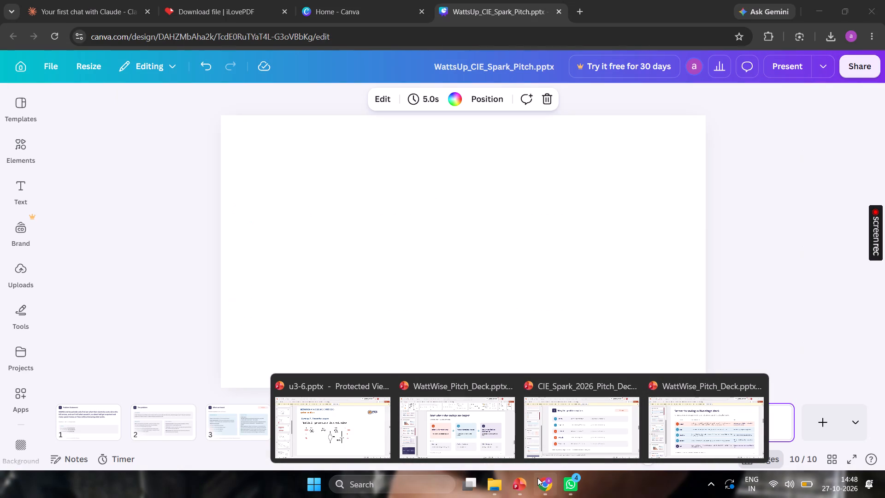
pyautogui.click(537, 478)
pyautogui.click(476, 285)
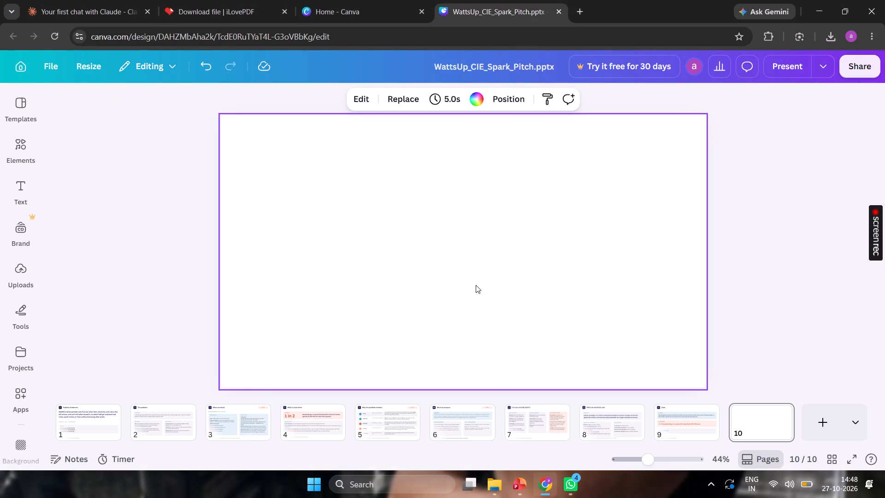
pyautogui.hotkey('ctrl', 'v')
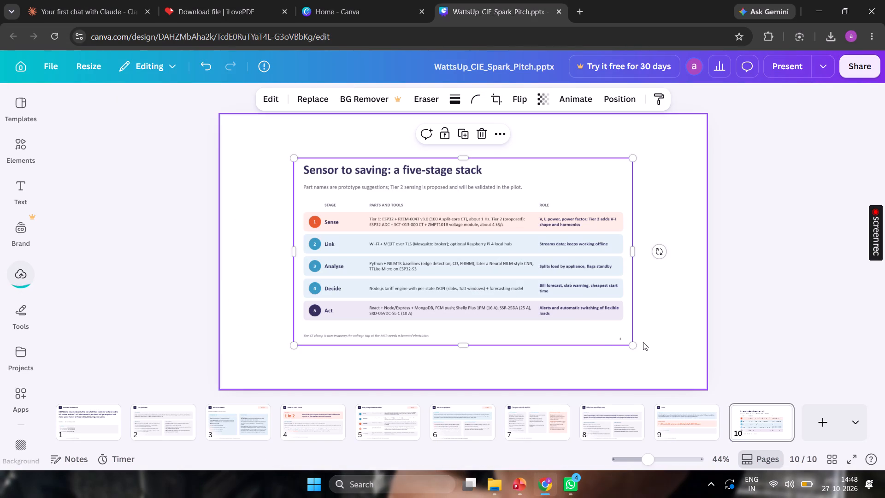
pyautogui.moveTo(628, 346); pyautogui.dragTo(711, 383)
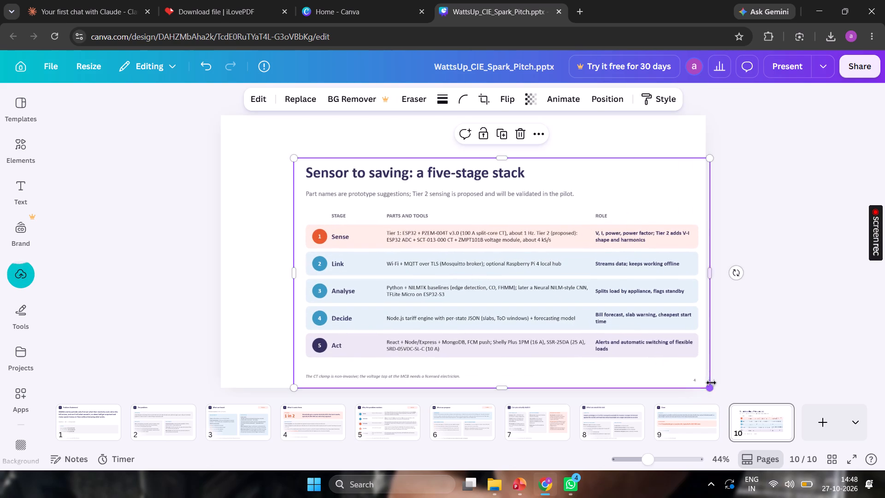
pyautogui.moveTo(295, 157); pyautogui.dragTo(218, 120)
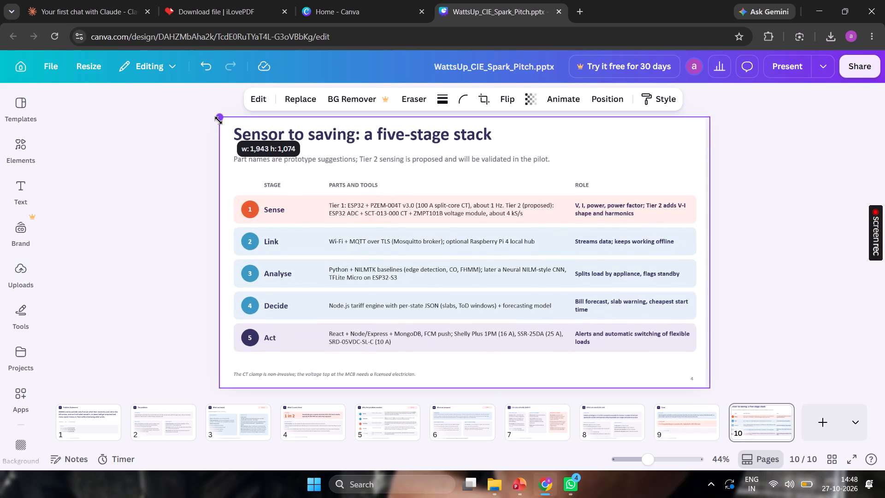
pyautogui.moveTo(218, 120); pyautogui.dragTo(224, 120)
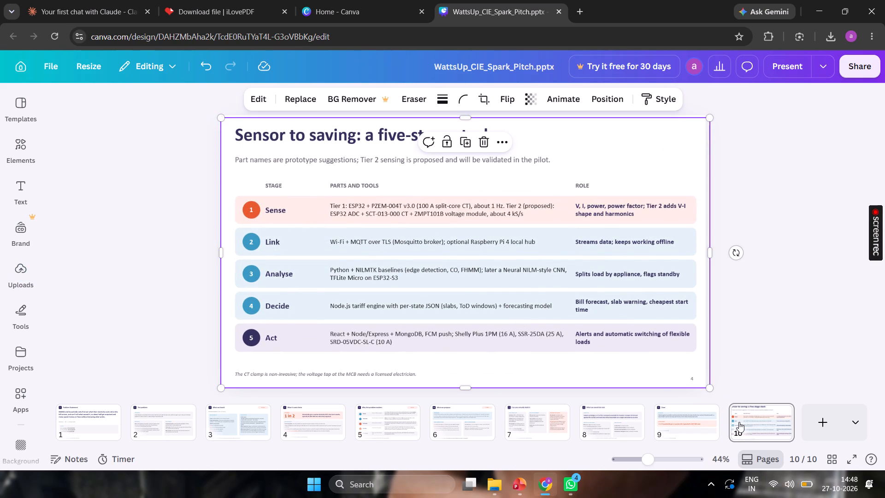
# Move the "Sensor to saving: a five-stage stack" page to position 8, directly after "Can you actually build it", and check the neighbouring pages.
pyautogui.moveTo(739, 422); pyautogui.dragTo(570, 428)
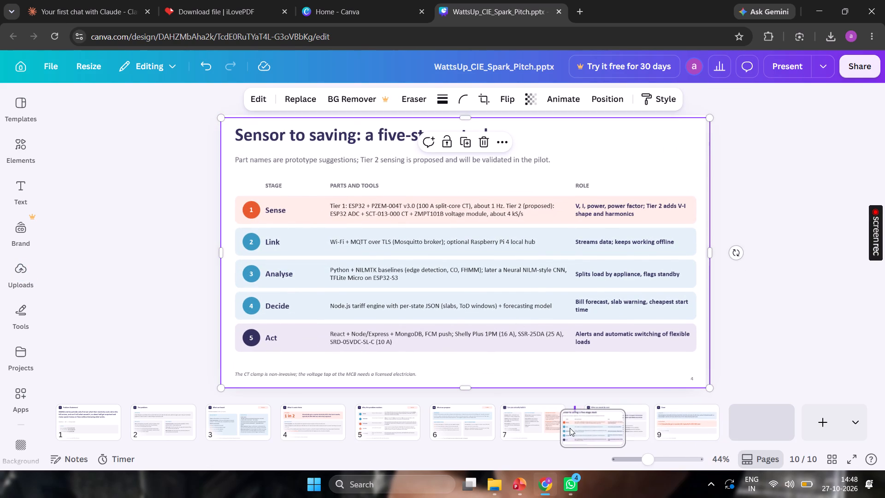
pyautogui.click(548, 429)
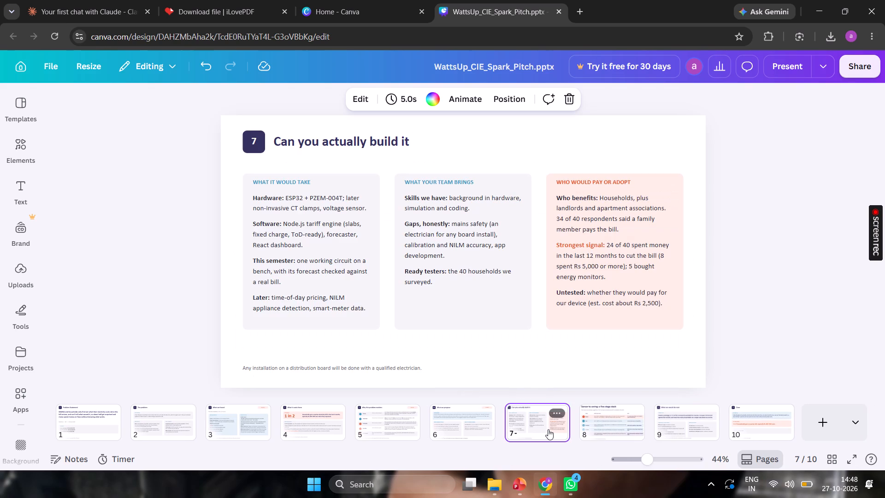
pyautogui.click(609, 429)
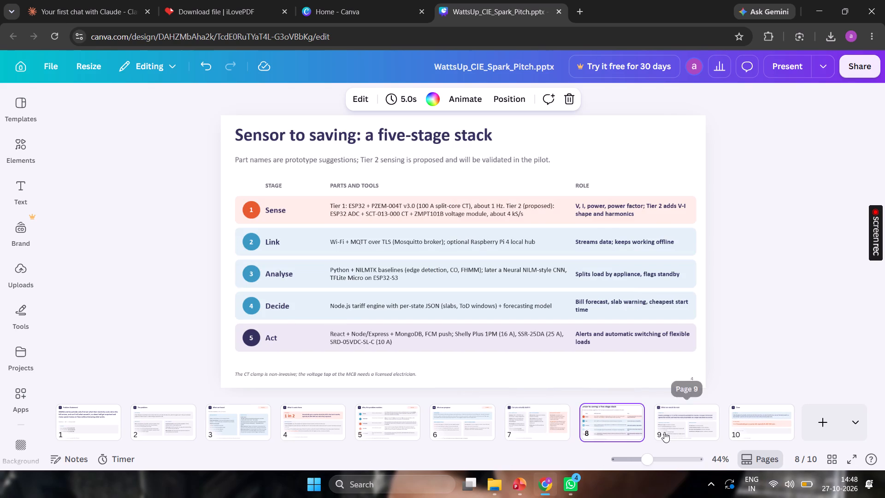
pyautogui.click(664, 432)
pyautogui.hscroll(-1, 654, 432)
pyautogui.click(605, 433)
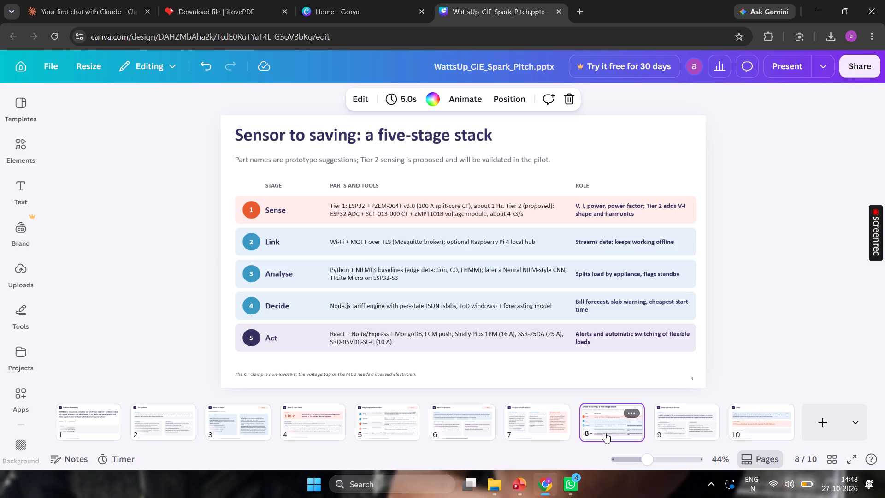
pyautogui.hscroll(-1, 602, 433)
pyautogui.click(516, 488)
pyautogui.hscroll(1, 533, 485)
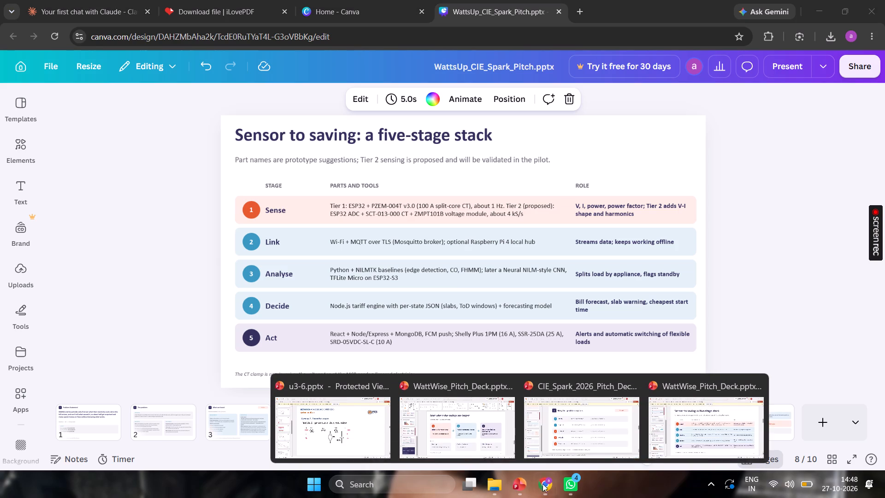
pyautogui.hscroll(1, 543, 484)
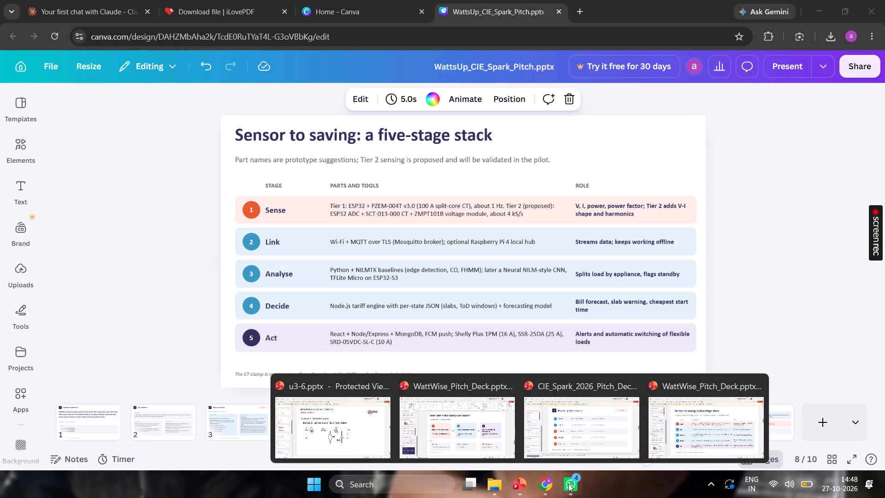
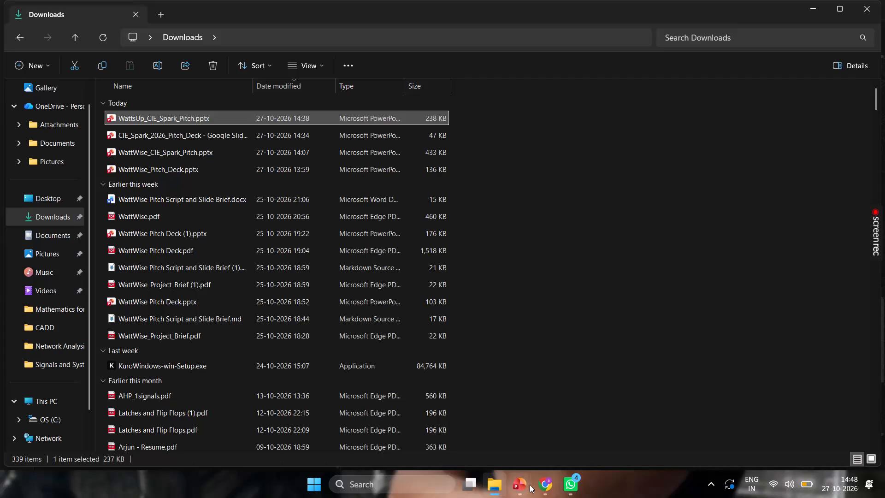
# Review pages 5 to 9 of the Canva deck to judge how the content flows around the added five-stage stack page.
pyautogui.hscroll(1, 530, 485)
pyautogui.click(540, 483)
pyautogui.hscroll(1, 541, 464)
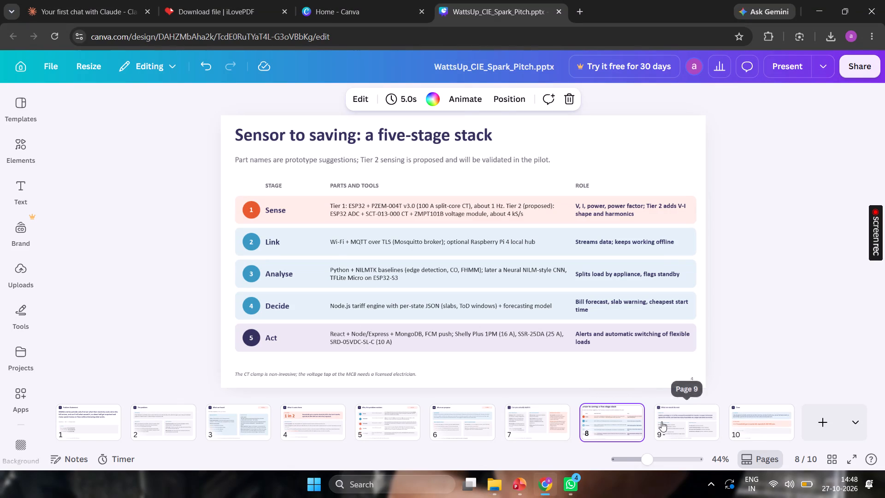
pyautogui.hscroll(-1, 653, 424)
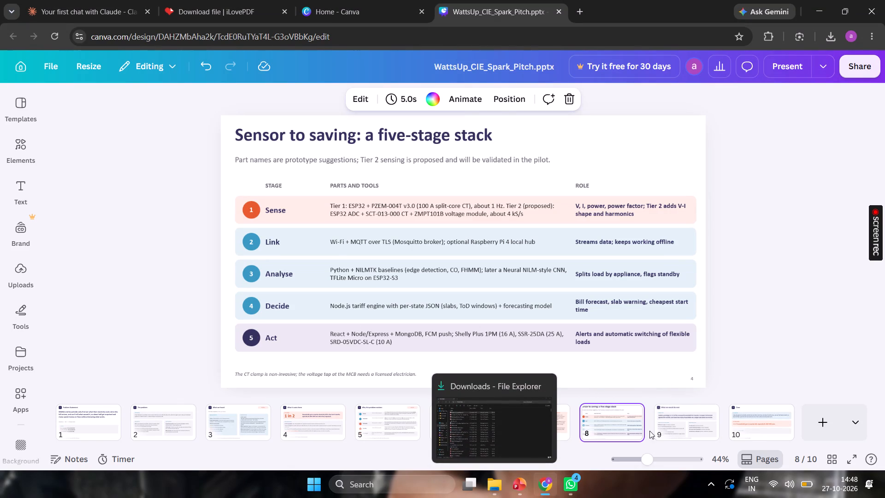
pyautogui.click(566, 418)
pyautogui.hscroll(-1, 566, 418)
pyautogui.click(463, 427)
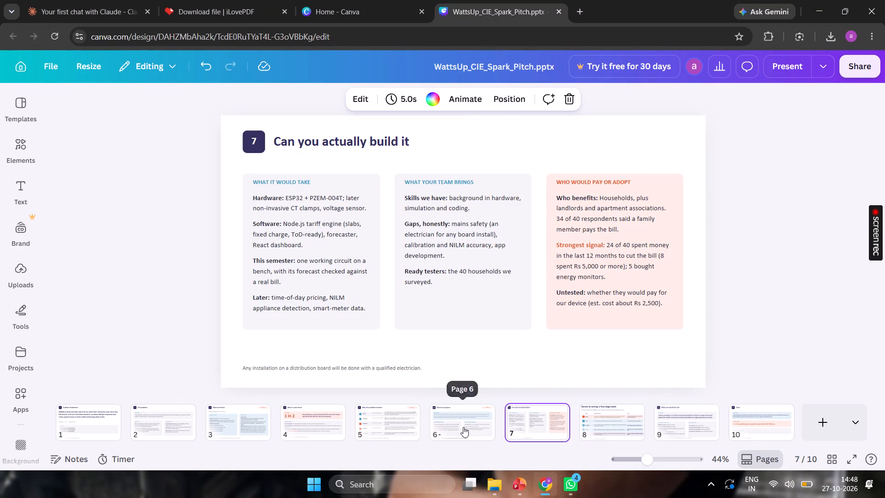
pyautogui.hscroll(-1, 463, 427)
pyautogui.click(301, 436)
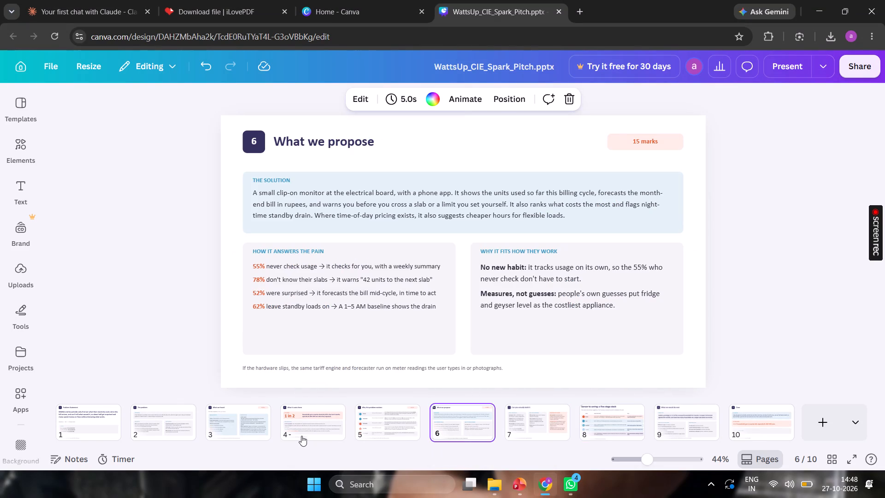
pyautogui.hscroll(1, 323, 433)
pyautogui.click(401, 427)
pyautogui.hscroll(1, 422, 427)
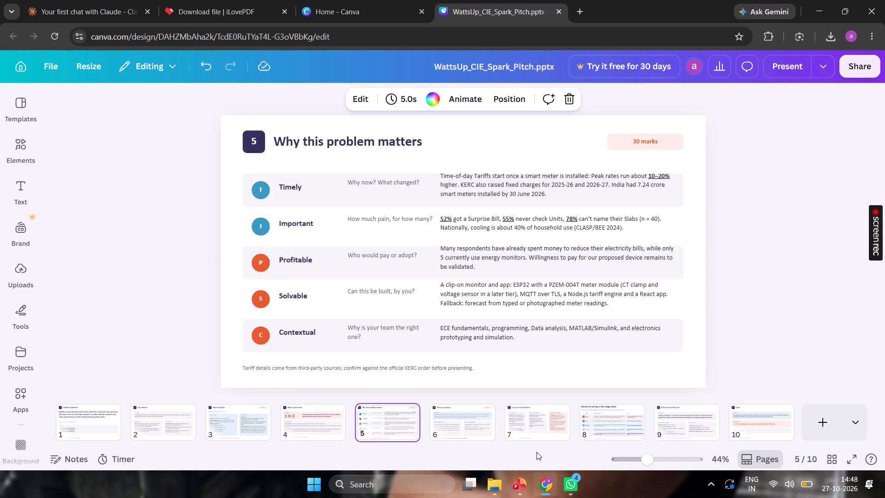
pyautogui.hscroll(1, 537, 452)
pyautogui.click(673, 427)
pyautogui.hscroll(-1, 623, 461)
# Switch to the WattWise pitch deck in PowerPoint and look through its slides for another one to add.
pyautogui.click(524, 491)
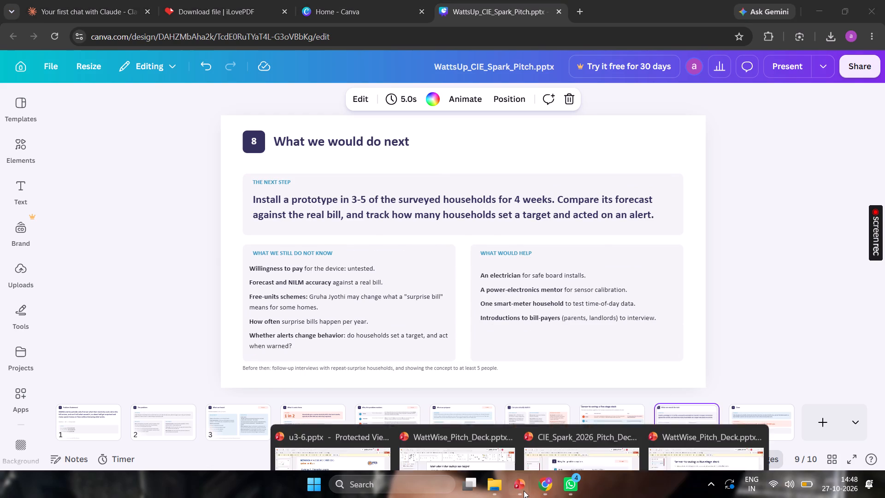
pyautogui.hscroll(1, 607, 443)
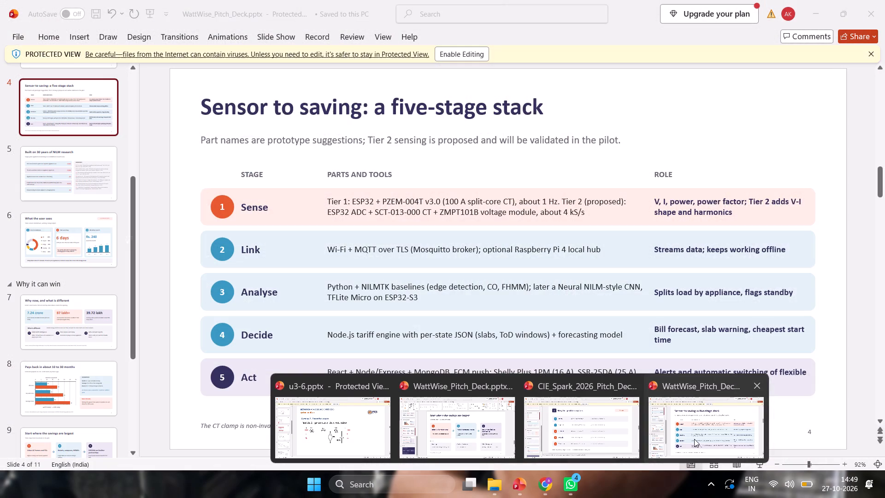
pyautogui.hscroll(1, 694, 439)
pyautogui.click(694, 439)
pyautogui.hscroll(-2, 694, 439)
pyautogui.scroll(-2, 117, 326)
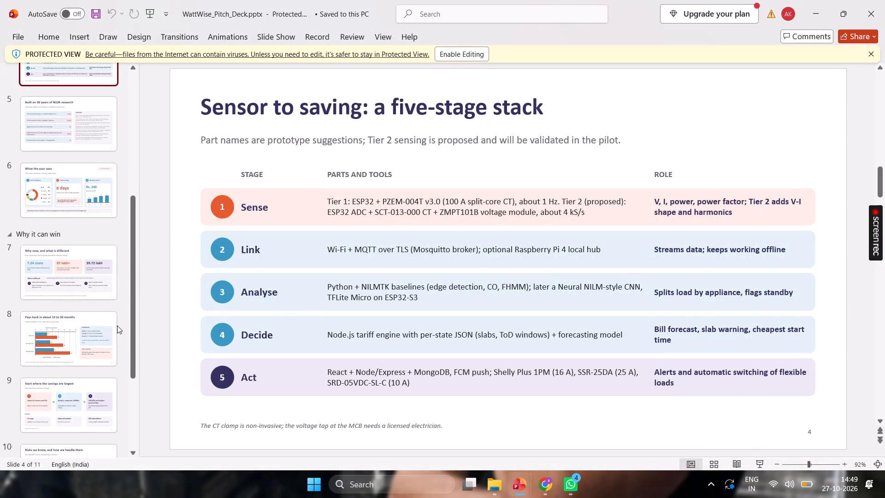
pyautogui.scroll(-2, 117, 326)
pyautogui.click(80, 356)
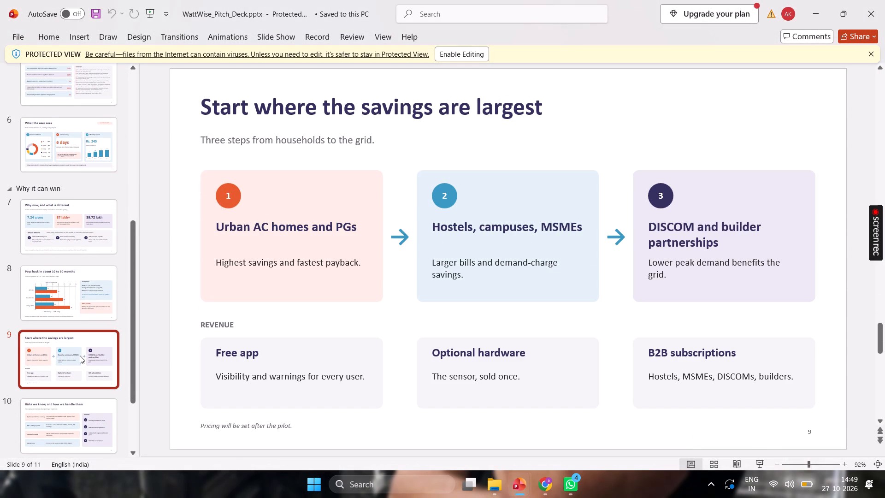
pyautogui.scroll(-15, 80, 356)
pyautogui.click(80, 356)
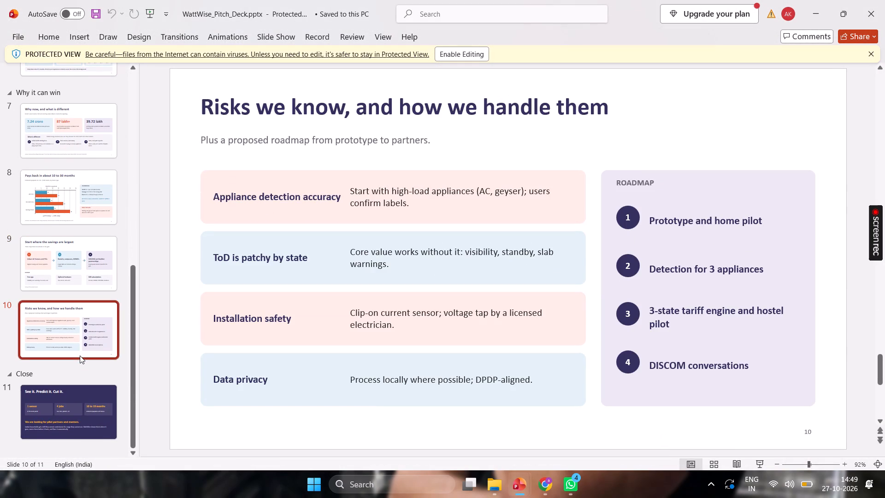
pyautogui.scroll(-1, 80, 351)
pyautogui.scroll(20, 89, 296)
pyautogui.scroll(5, 89, 296)
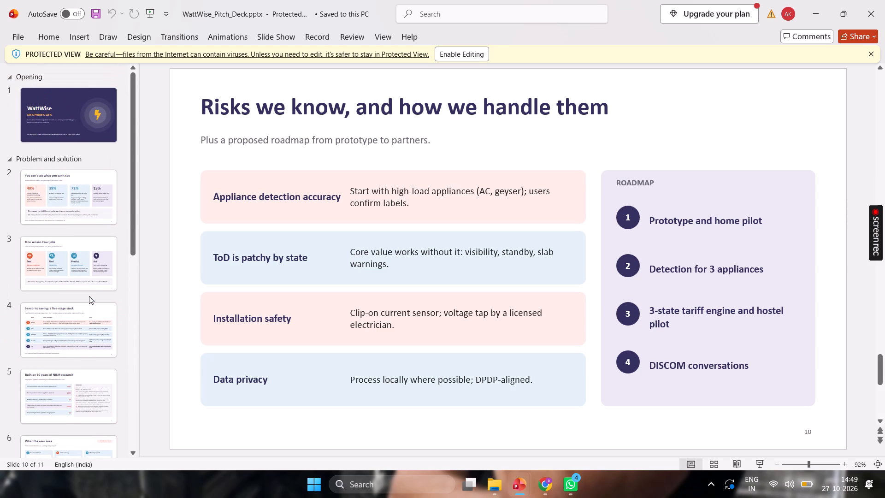
pyautogui.scroll(-1, 89, 290)
# Capture a screenshot of the "One sensor. Four jobs" slide, slide 3 of the WattWise pitch deck.
pyautogui.click(99, 205)
pyautogui.click(89, 253)
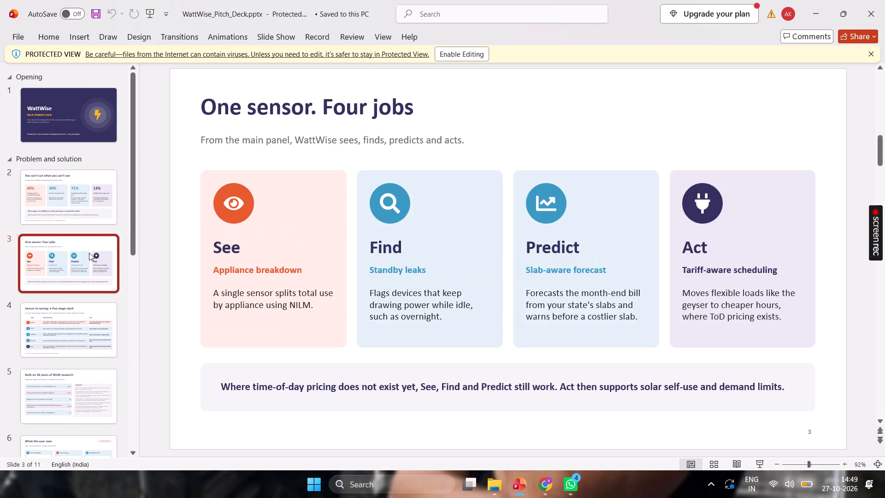
pyautogui.hscroll(1, 89, 253)
pyautogui.hscroll(-1, 397, 237)
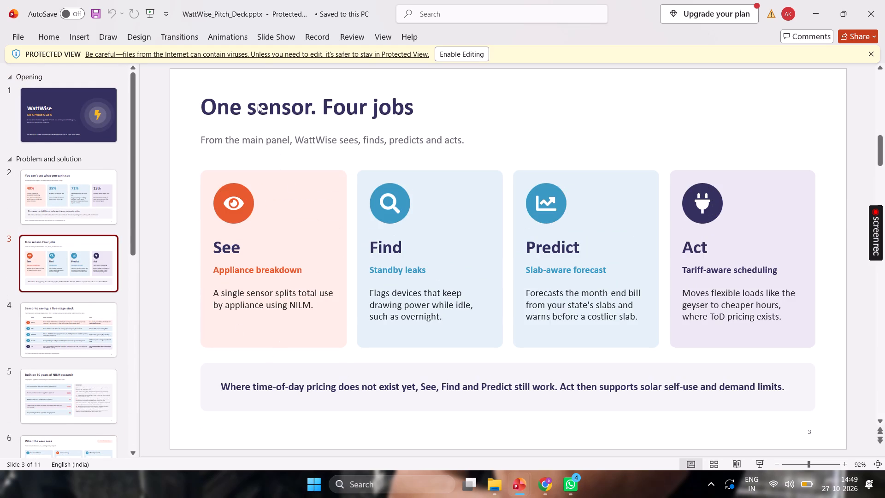
pyautogui.press('shift+super+s')
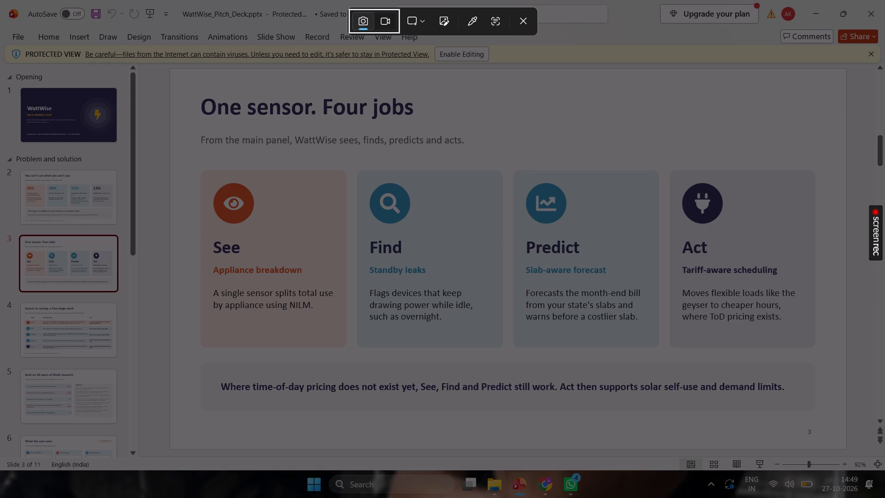
pyautogui.moveTo(180, 80); pyautogui.dragTo(801, 426)
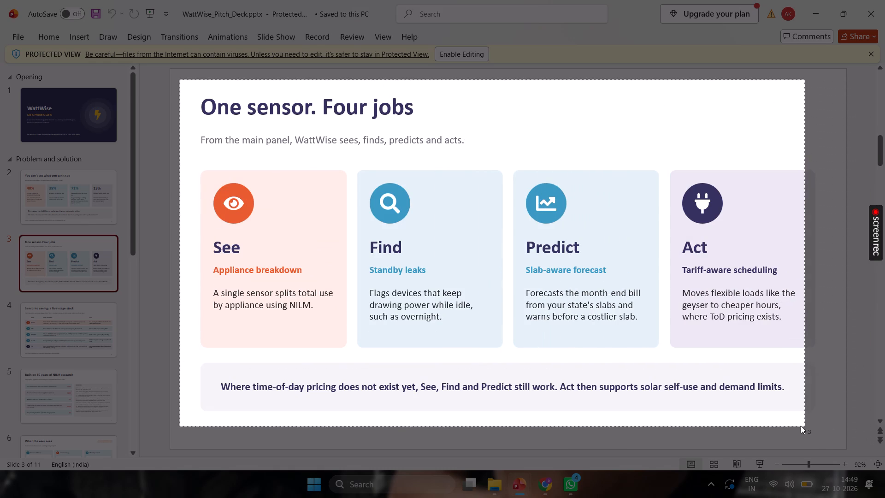
pyautogui.moveTo(801, 426); pyautogui.dragTo(828, 440)
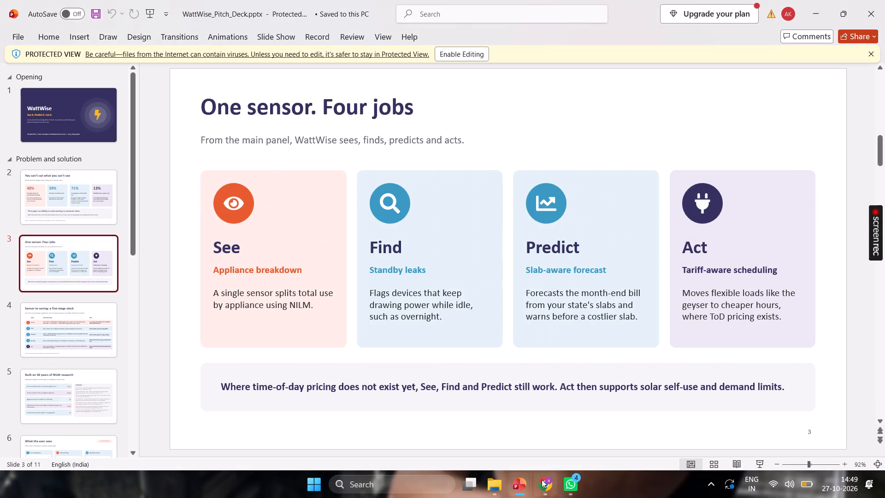
# Return to the Canva deck, add a blank page and move it to position 10, just before the final page.
pyautogui.click(542, 480)
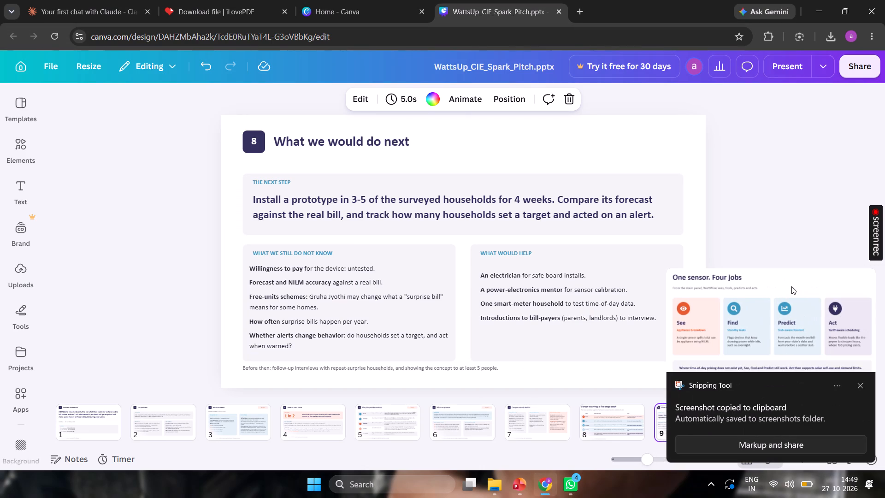
pyautogui.click(803, 198)
pyautogui.click(827, 242)
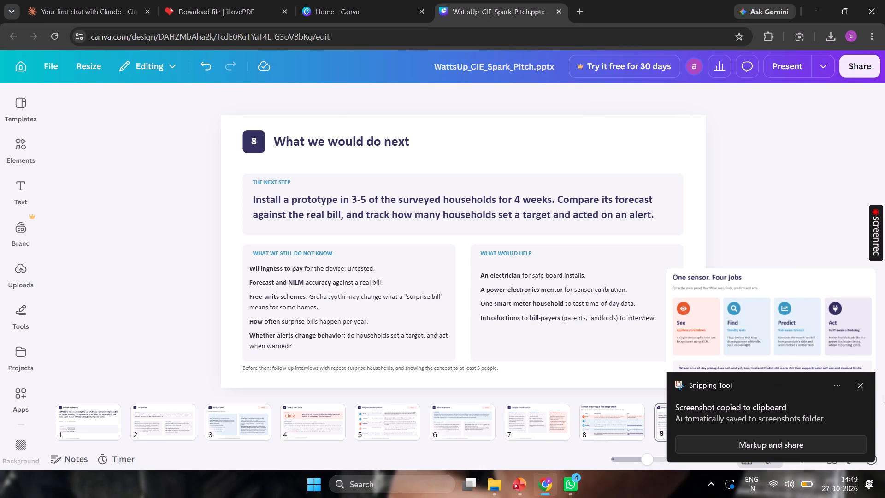
pyautogui.click(861, 380)
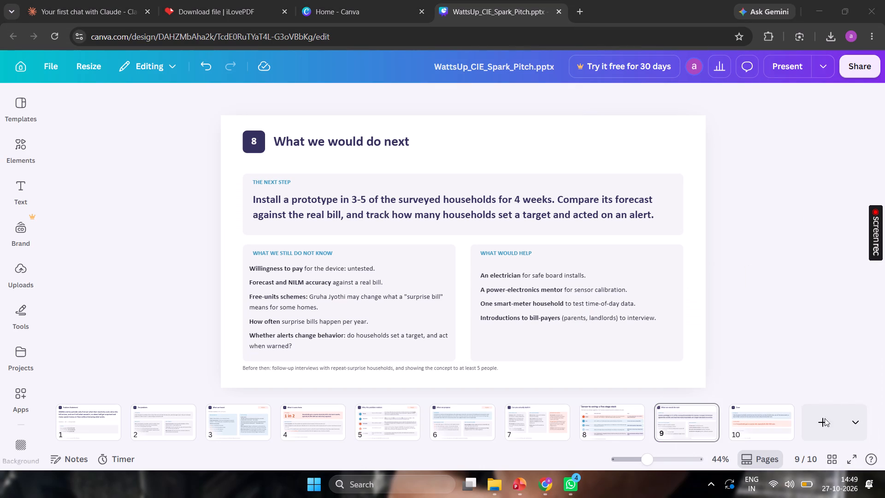
pyautogui.click(824, 420)
pyautogui.moveTo(772, 418); pyautogui.dragTo(697, 413)
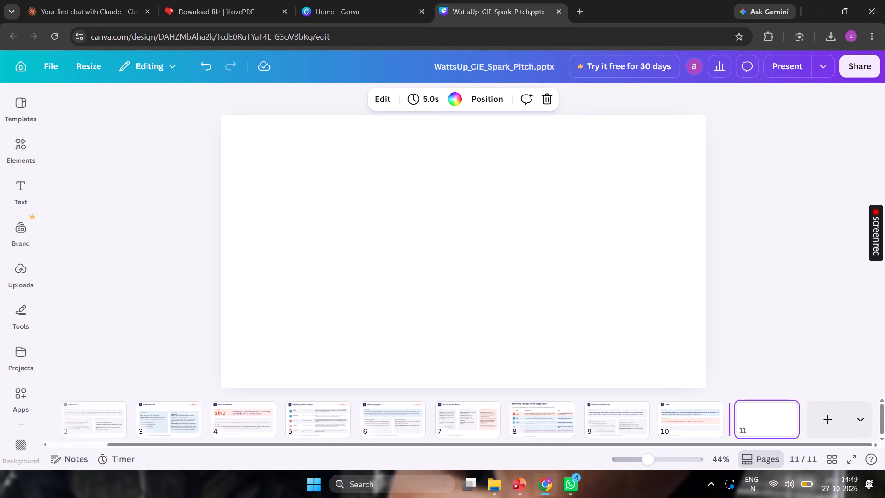
pyautogui.moveTo(697, 413); pyautogui.dragTo(659, 416)
# Paste the captured "One sensor. Four jobs" image onto the blank page 10 and enlarge it to fill the page.
pyautogui.click(558, 293)
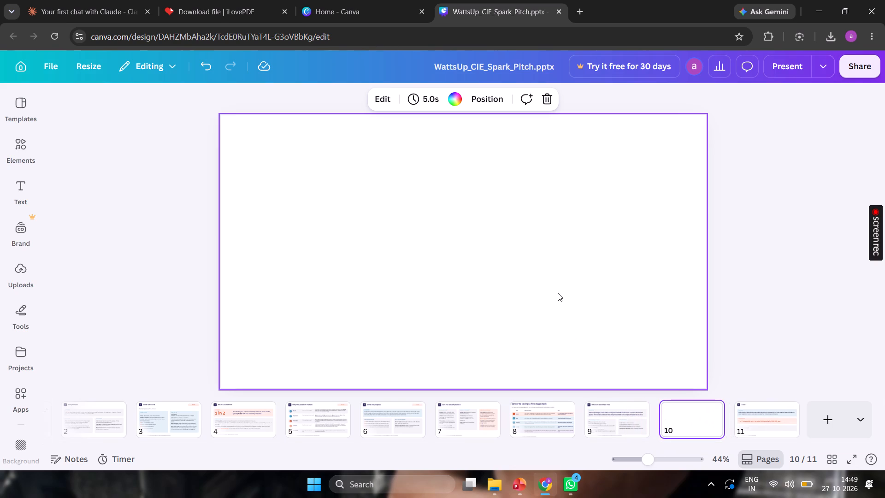
pyautogui.hotkey('ctrl', 'v')
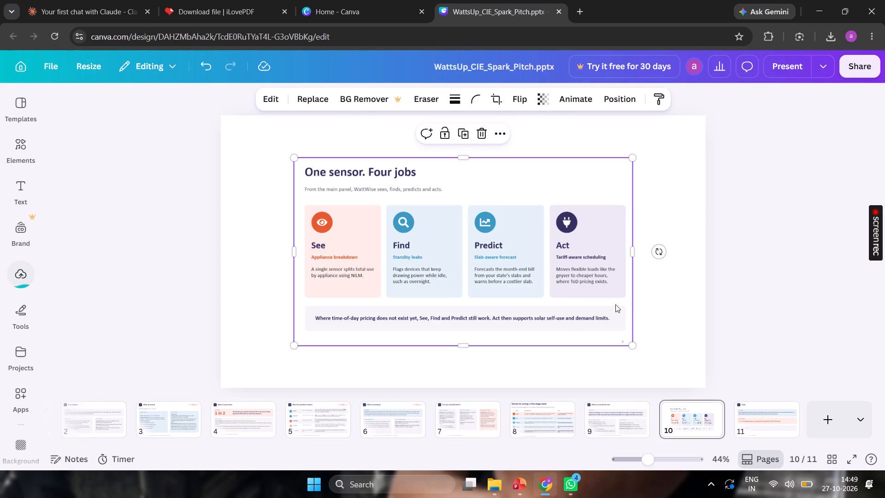
pyautogui.moveTo(631, 345); pyautogui.dragTo(710, 374)
pyautogui.moveTo(293, 156); pyautogui.dragTo(218, 116)
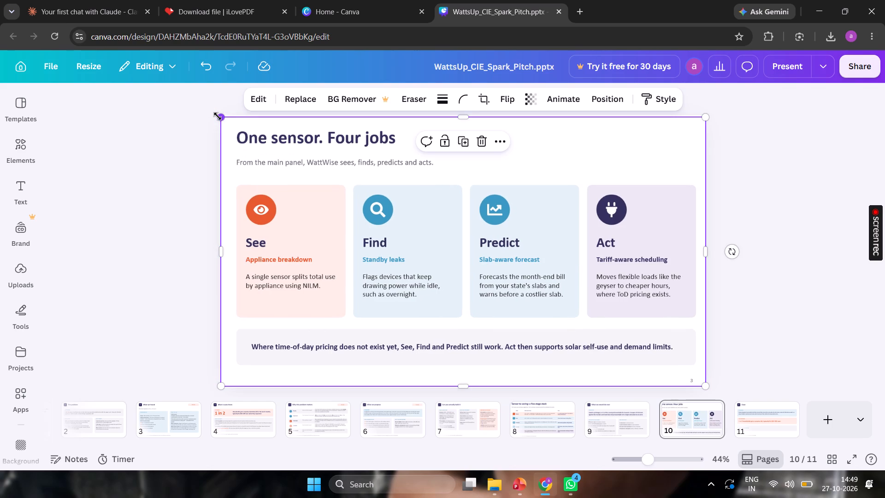
pyautogui.click(795, 325)
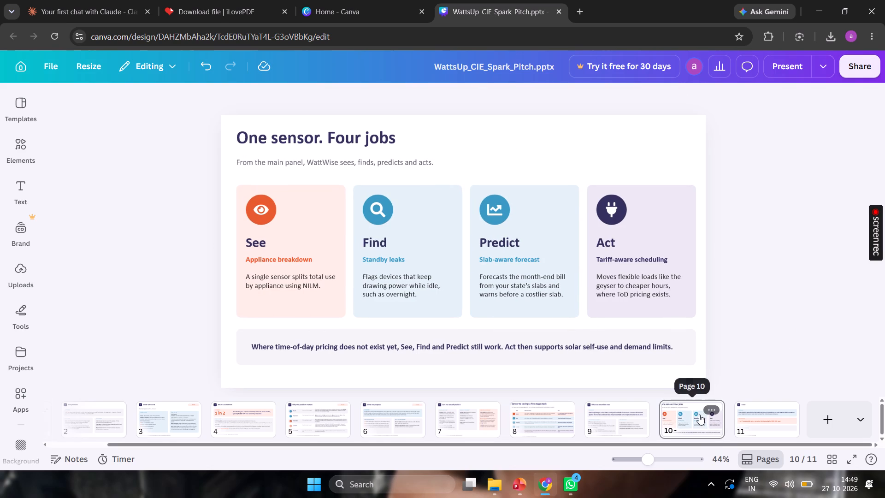
# Move the "One sensor. Four jobs" page to position 8, directly before the five-stage stack page, and check the neighbouring page.
pyautogui.moveTo(699, 416); pyautogui.dragTo(522, 418)
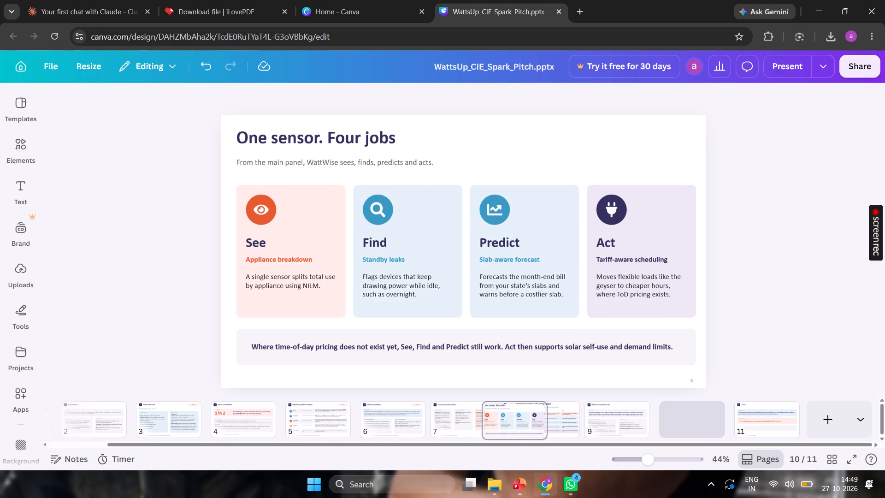
pyautogui.moveTo(522, 418); pyautogui.dragTo(521, 418)
pyautogui.click(468, 425)
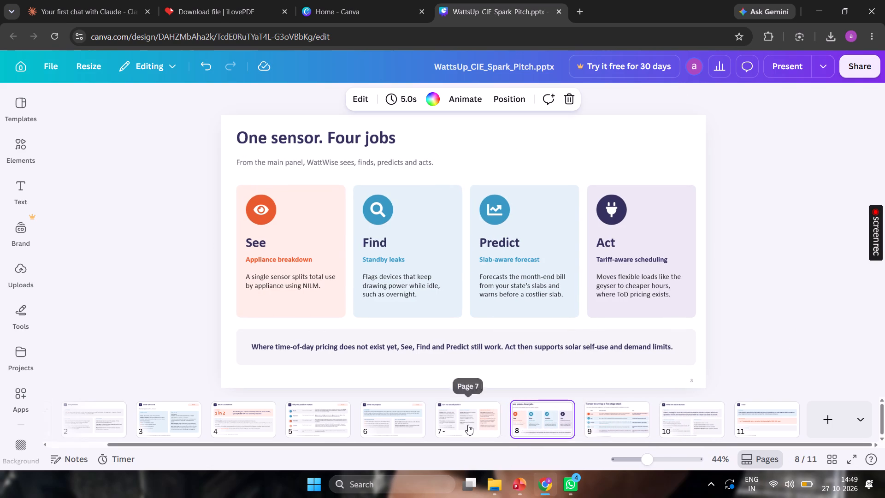
pyautogui.click(540, 428)
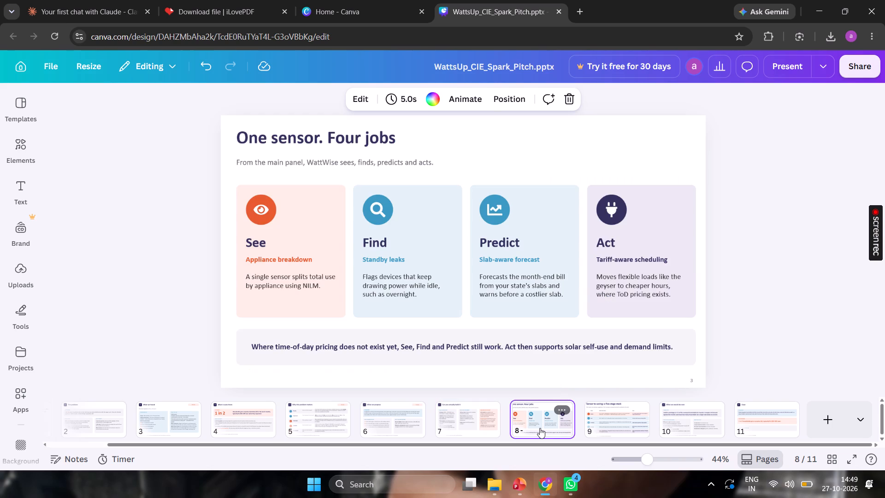
pyautogui.click(610, 427)
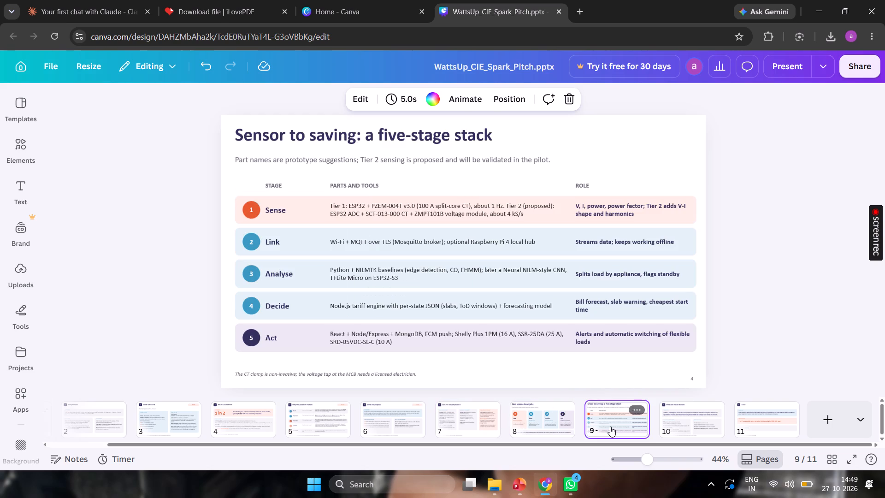
pyautogui.click(537, 434)
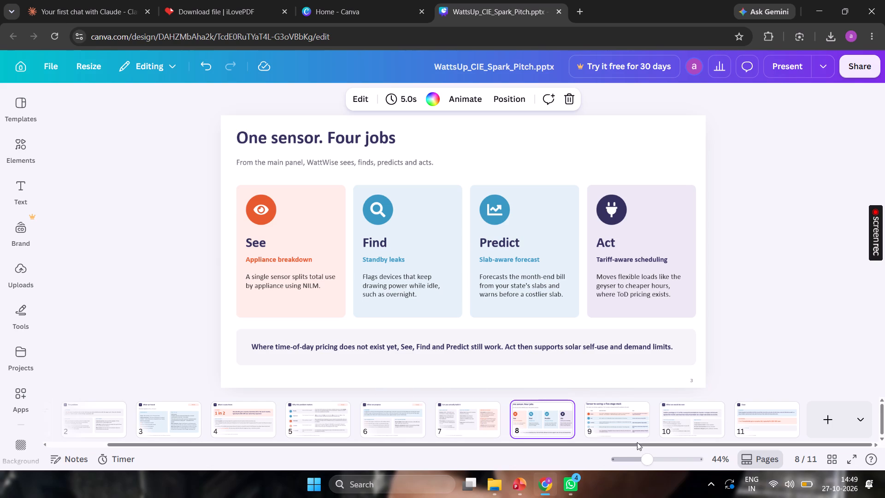
# On page 1, replace the three entries in the Members box with the new team members' names, without ID numbers.
pyautogui.moveTo(364, 445); pyautogui.dragTo(193, 445)
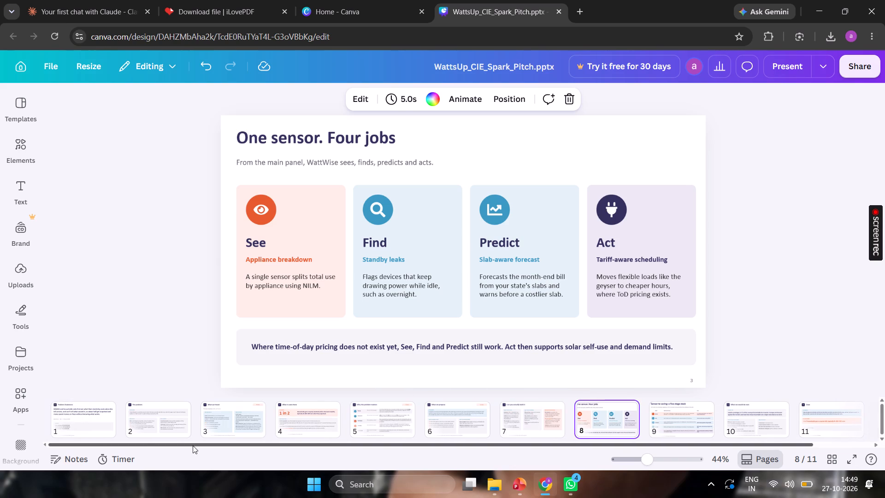
pyautogui.click(98, 427)
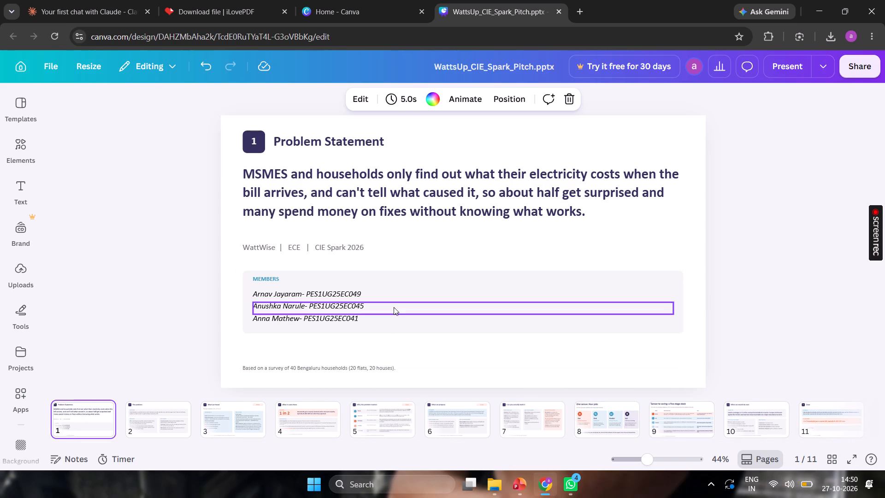
pyautogui.moveTo(398, 340); pyautogui.dragTo(332, 276)
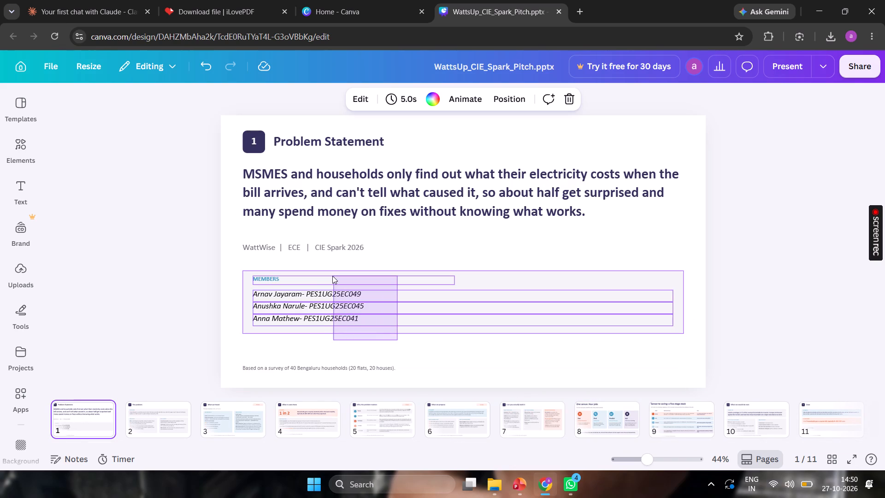
pyautogui.moveTo(332, 276); pyautogui.dragTo(318, 302)
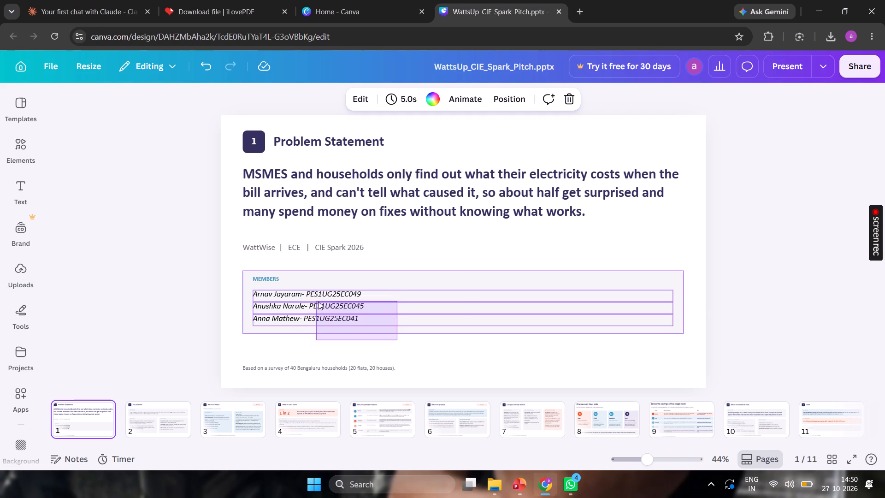
pyautogui.moveTo(318, 302); pyautogui.dragTo(323, 302)
pyautogui.click(327, 299)
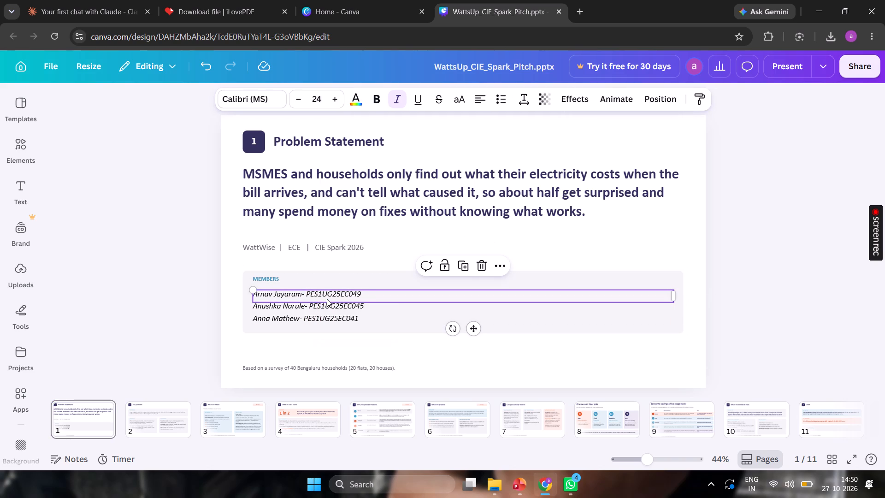
pyautogui.tripleClick(361, 297)
pyautogui.press('BackSpace')
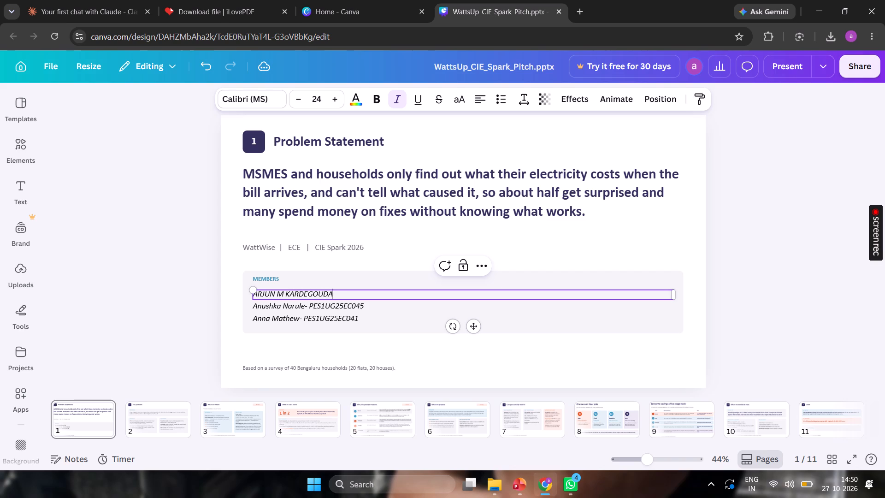
pyautogui.tripleClick(336, 304)
pyautogui.click(336, 304)
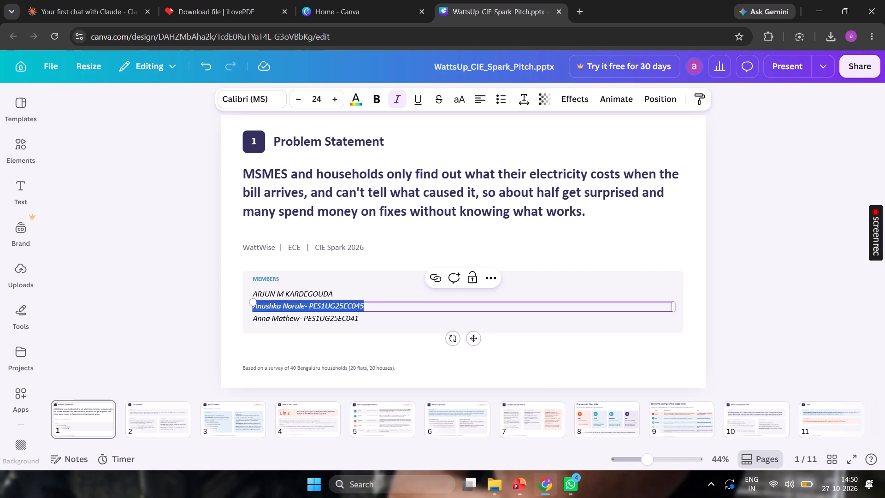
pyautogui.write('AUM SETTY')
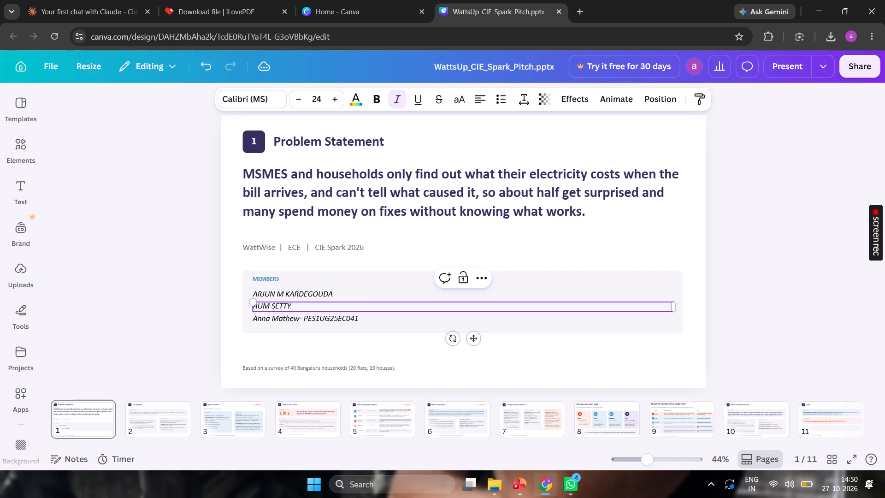
pyautogui.tripleClick(324, 321)
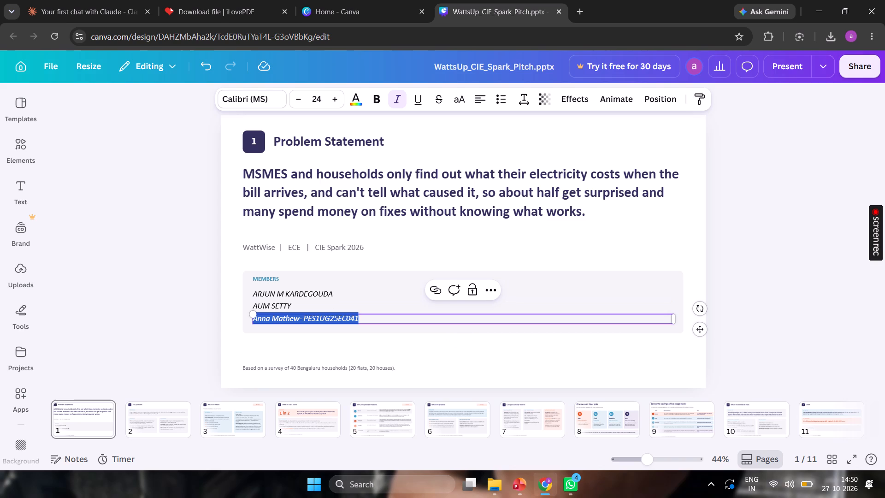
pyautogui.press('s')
pyautogui.press('BackSpace')
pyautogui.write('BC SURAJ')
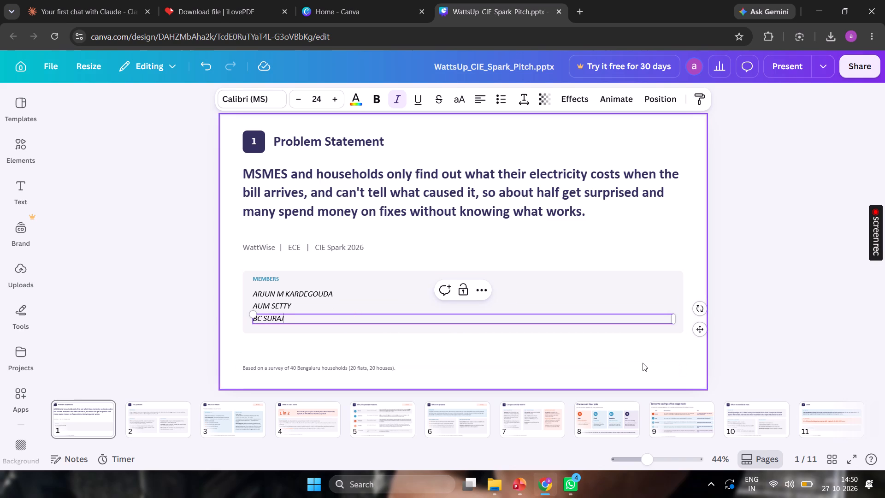
pyautogui.click(822, 322)
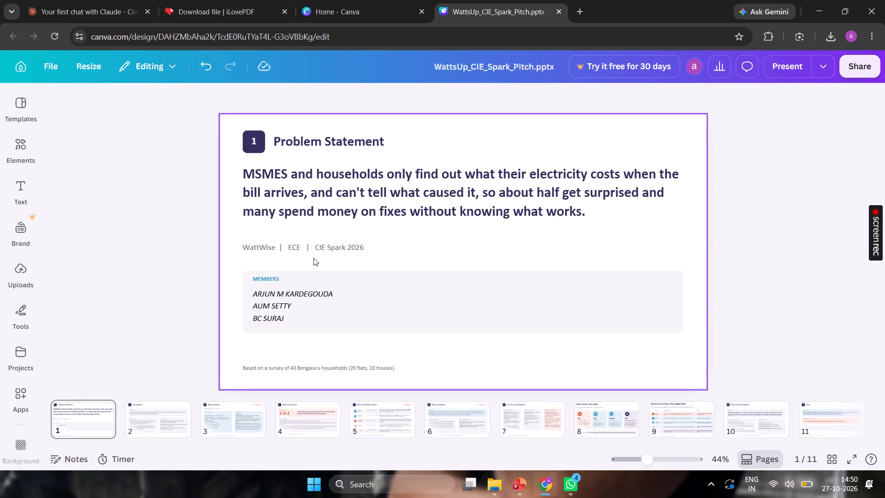
# Delete the survey source footnote at the bottom of the Close slide, page 11.
pyautogui.click(811, 417)
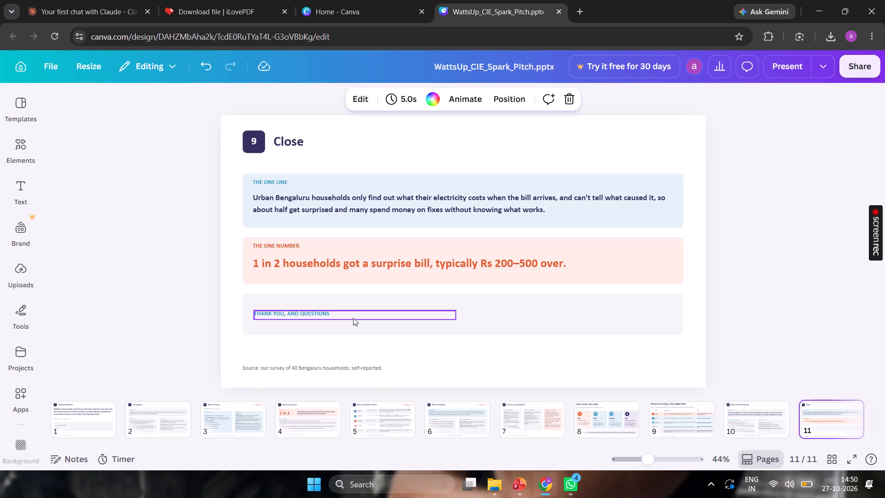
pyautogui.click(365, 368)
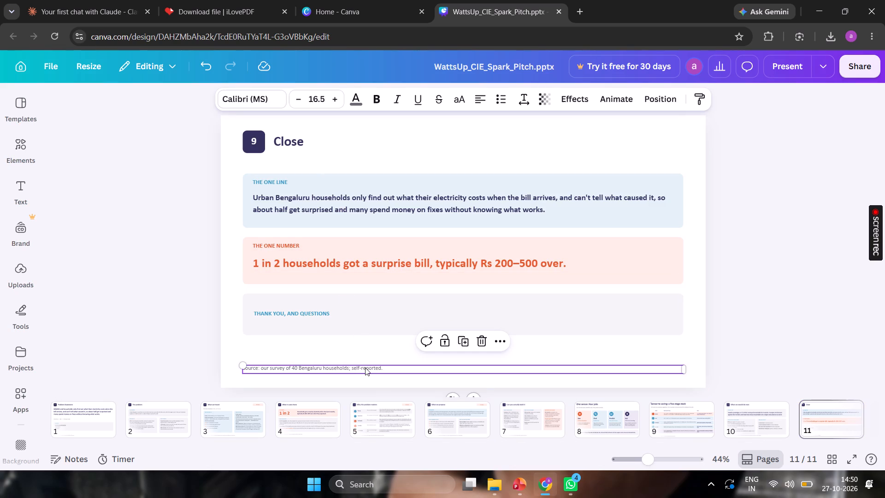
pyautogui.press('End')
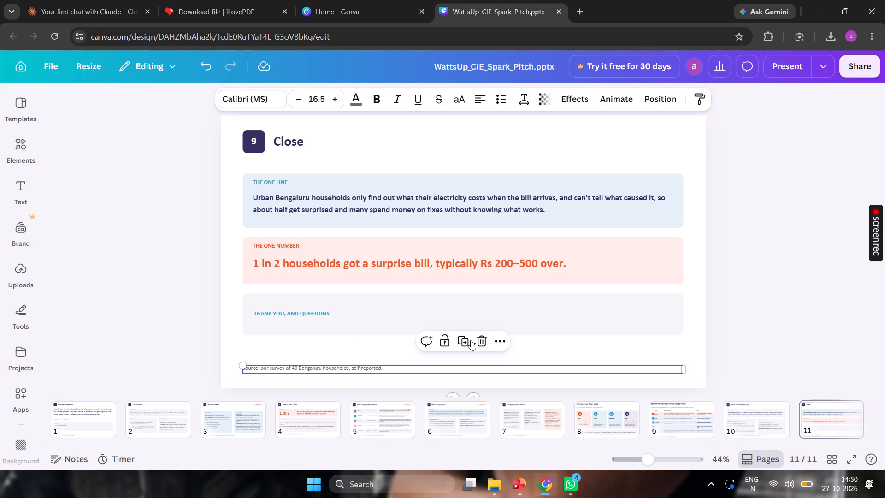
pyautogui.click(478, 339)
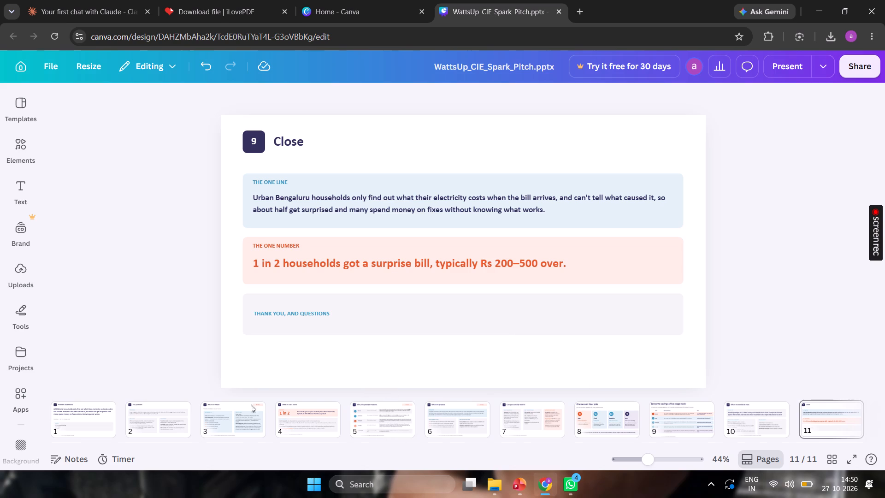
# Review the deck page by page from the Problem Statement to the Close slide, and go back to page 5.
pyautogui.click(80, 401)
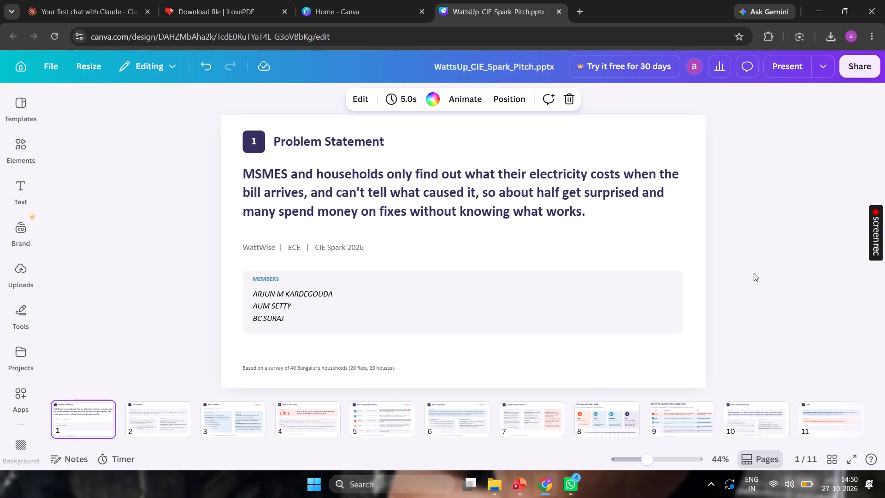
pyautogui.press('Right')
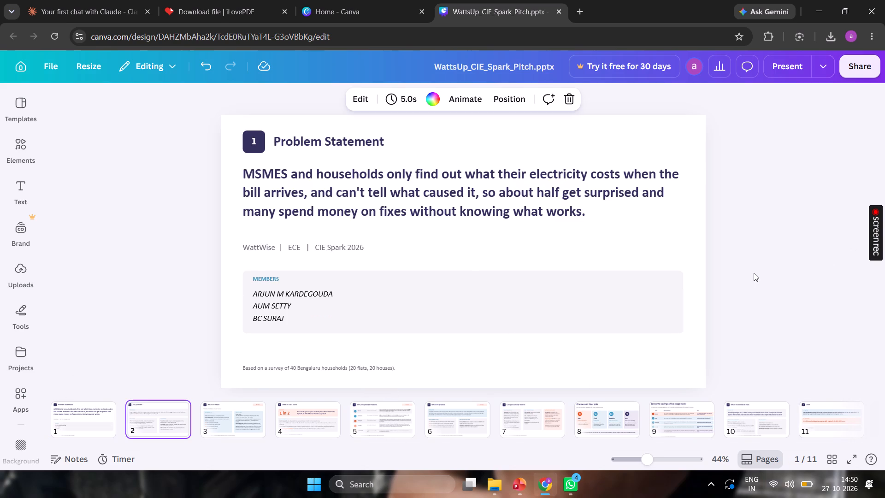
pyautogui.press('Right')
pyautogui.press('Right')
pyautogui.press('Right')
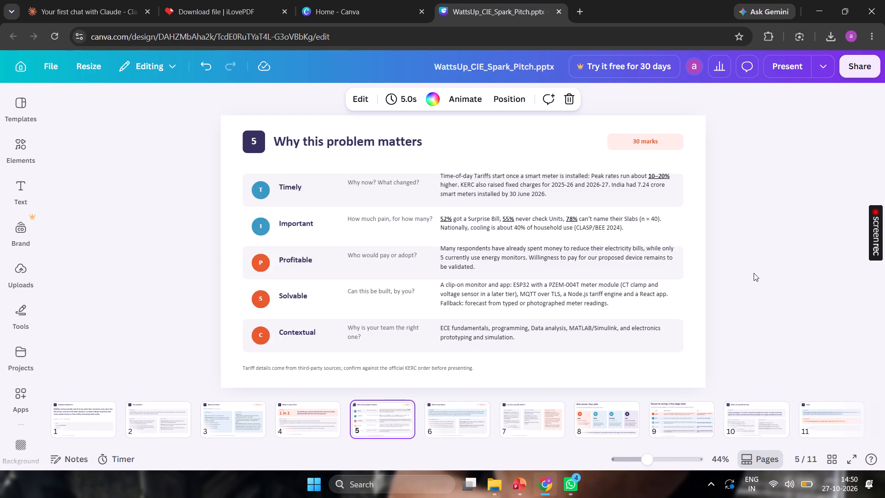
pyautogui.press('Right')
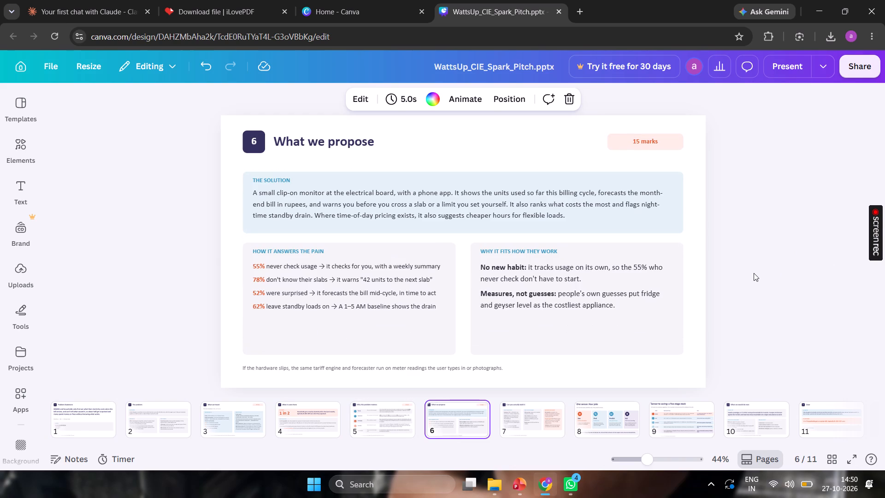
pyautogui.press('Right')
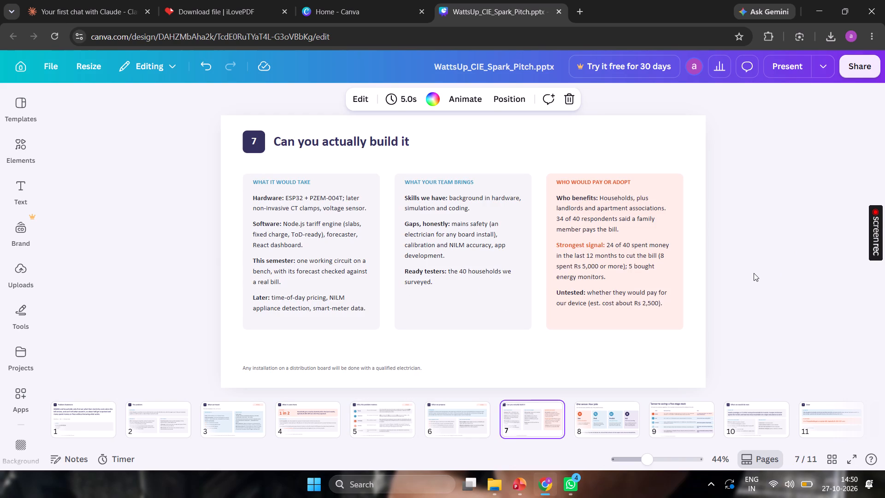
pyautogui.press('Right')
pyautogui.press('Right')
pyautogui.press('Right')
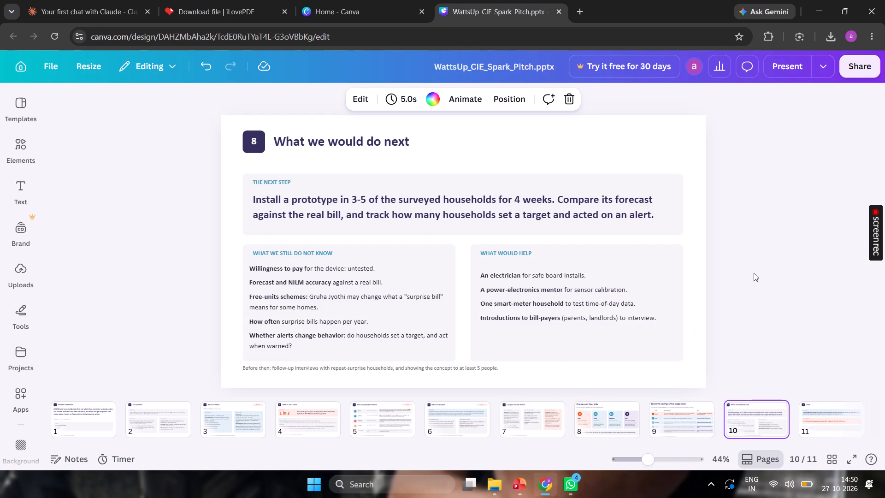
pyautogui.press('Right')
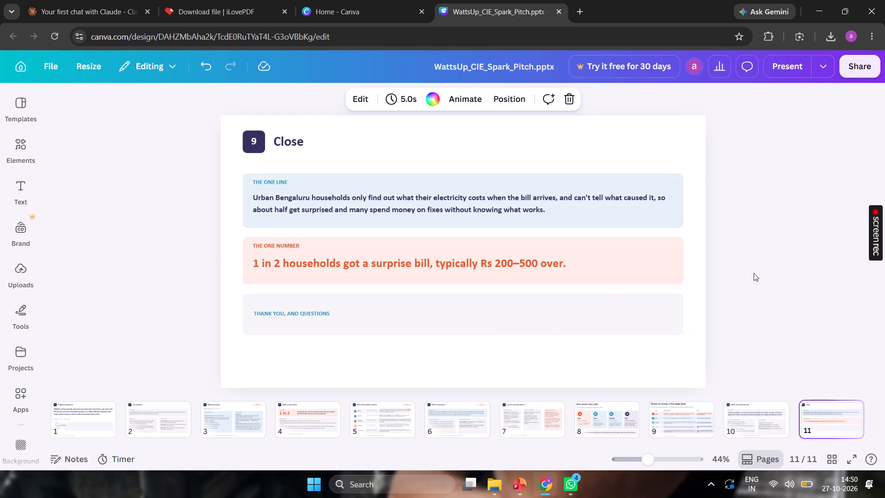
pyautogui.press('Left')
pyautogui.press('Left')
pyautogui.press('Left')
pyautogui.press('Left')
pyautogui.press('Left')
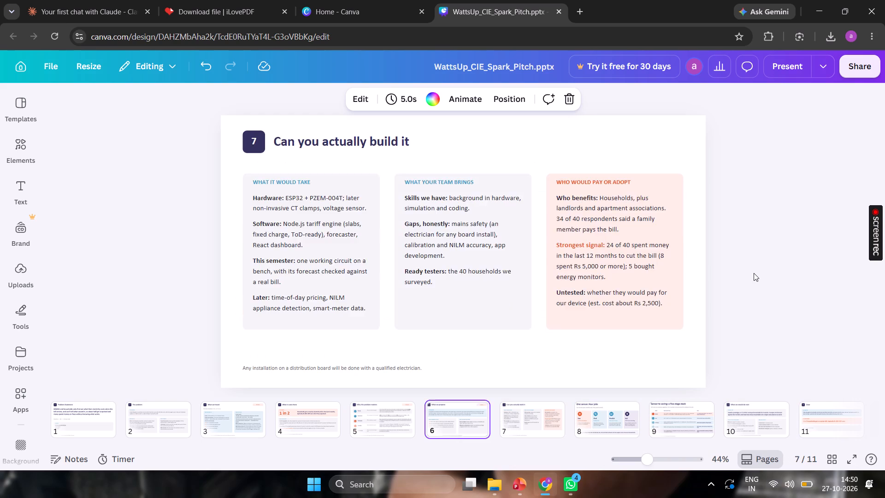
pyautogui.press('Left')
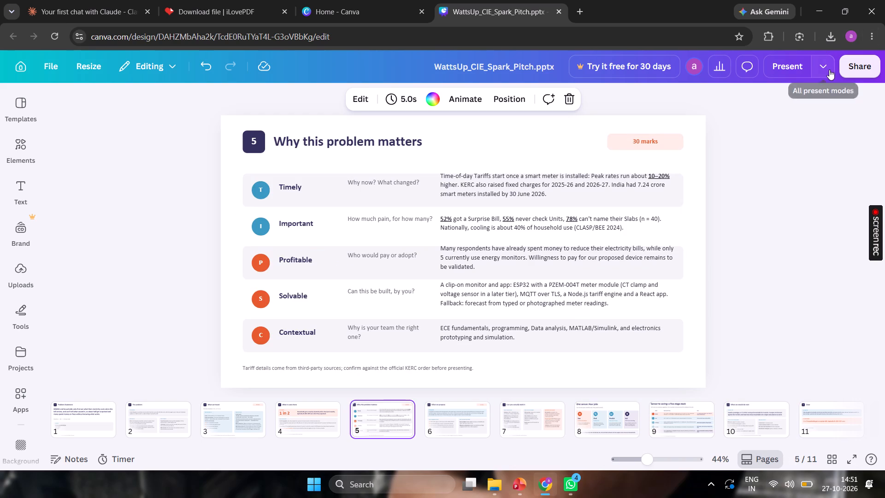
# Download all pages of the deck as a PDF with the Digital preset.
pyautogui.click(829, 70)
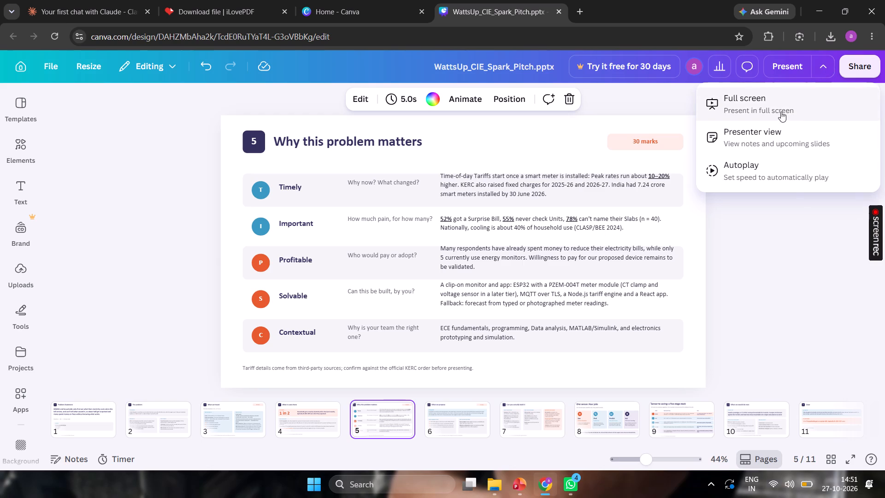
pyautogui.click(771, 286)
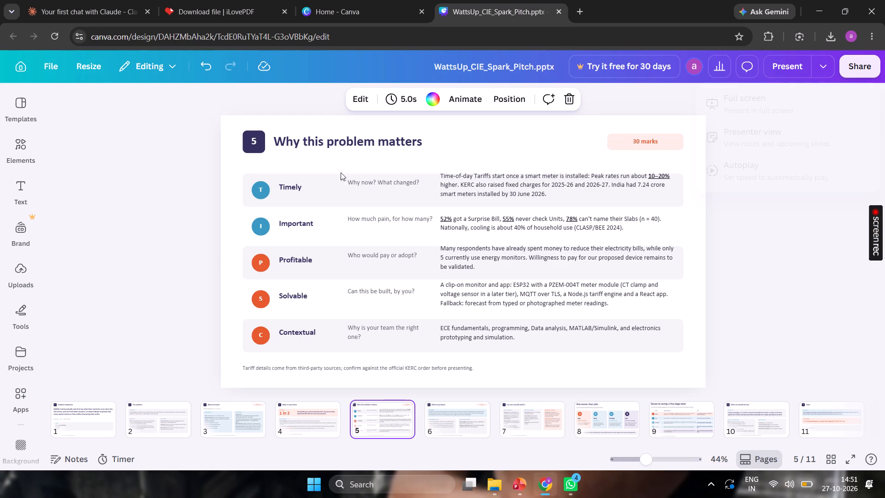
pyautogui.click(863, 63)
pyautogui.click(669, 331)
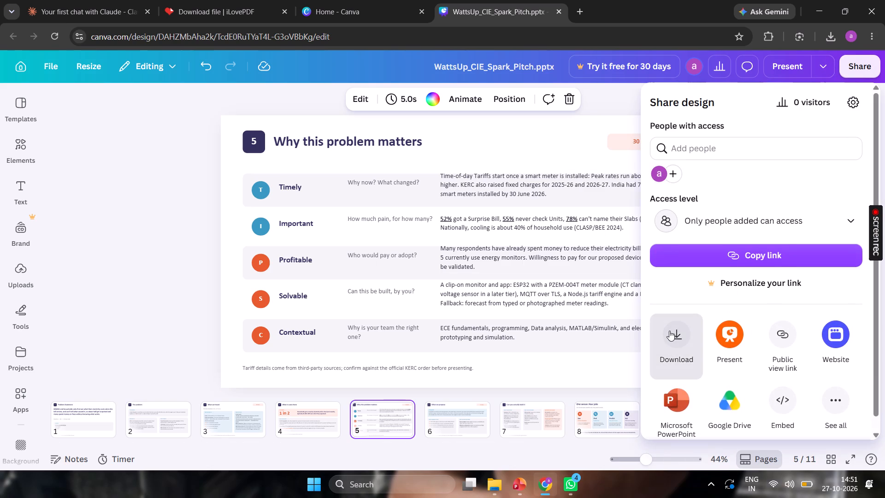
pyautogui.click(679, 357)
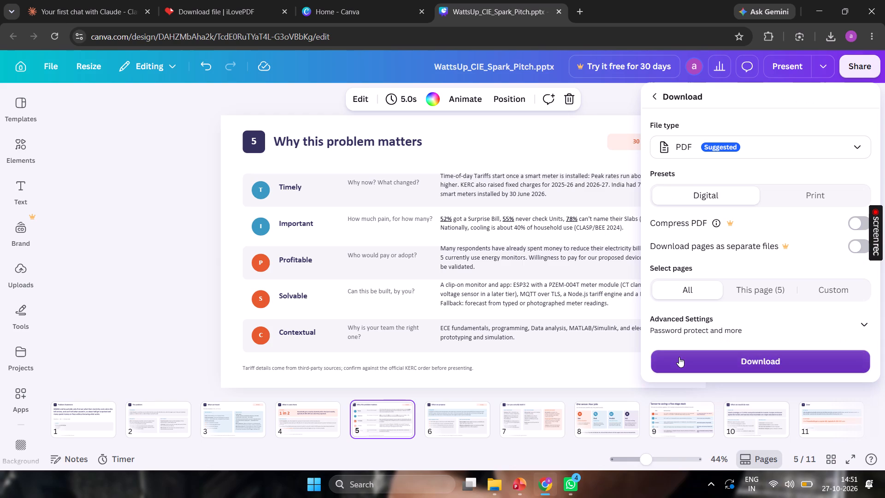
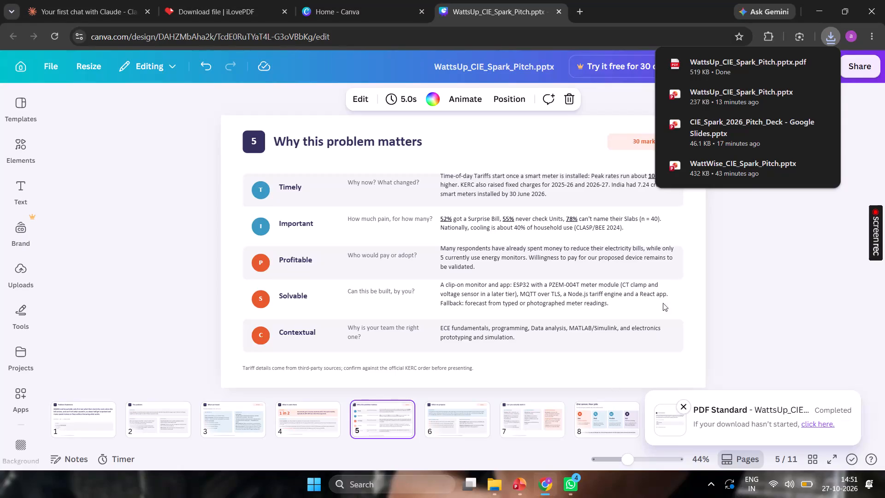
# Locate the downloaded WattsUp_CIE_Spark_Pitch.pptx.pdf in File Explorer and rename it as WATTWISE, accepting the numbered name WattWise (2).pdf.
pyautogui.click(798, 63)
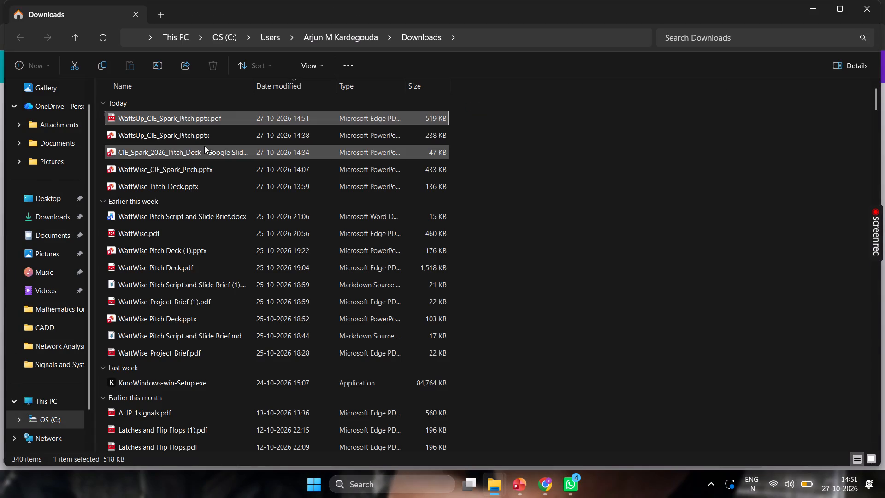
pyautogui.rightClick(218, 124)
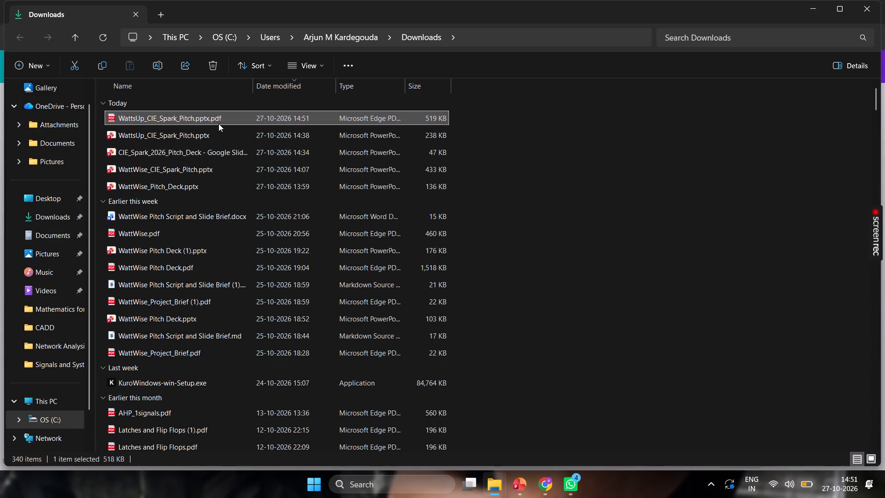
pyautogui.click(314, 97)
pyautogui.write('wATT')
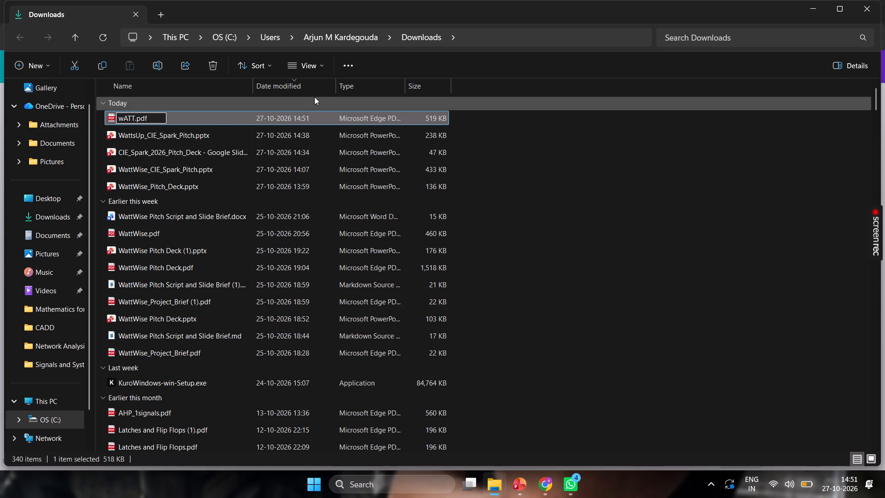
pyautogui.press('BackSpace')
pyautogui.press('BackSpace')
pyautogui.press('BackSpace')
pyautogui.press('BackSpace')
pyautogui.write('WATTWISE')
pyautogui.press('Return')
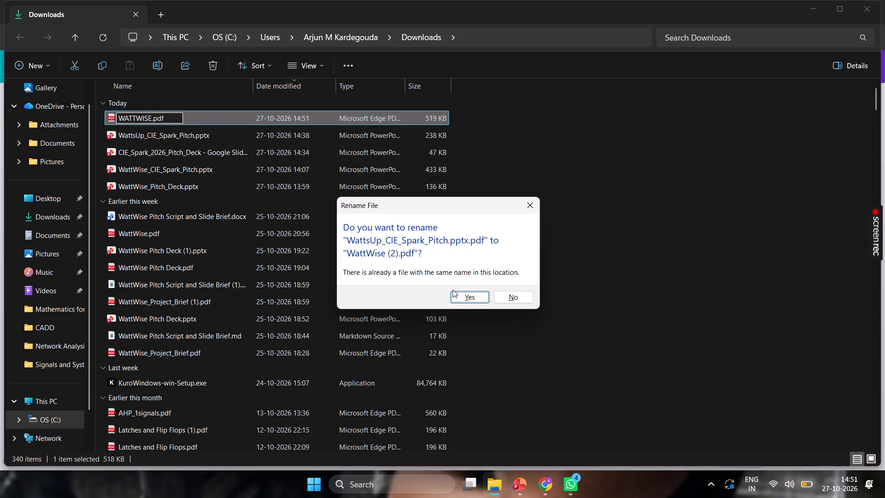
pyautogui.click(463, 299)
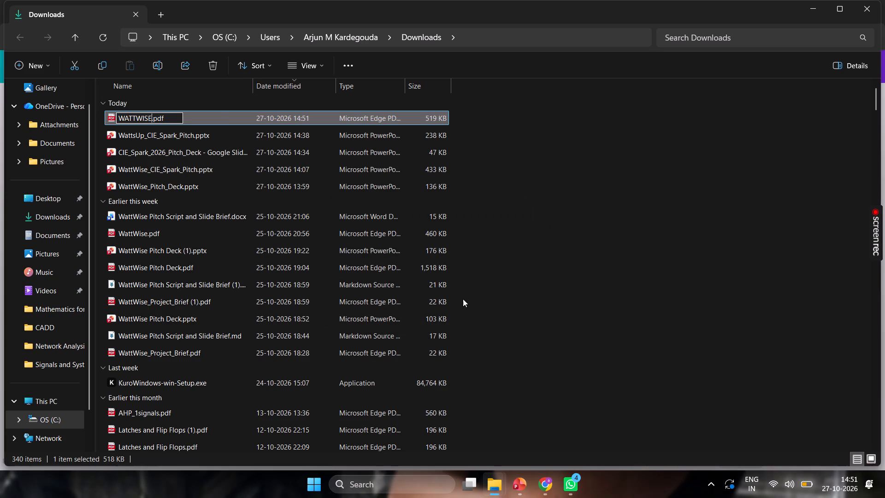
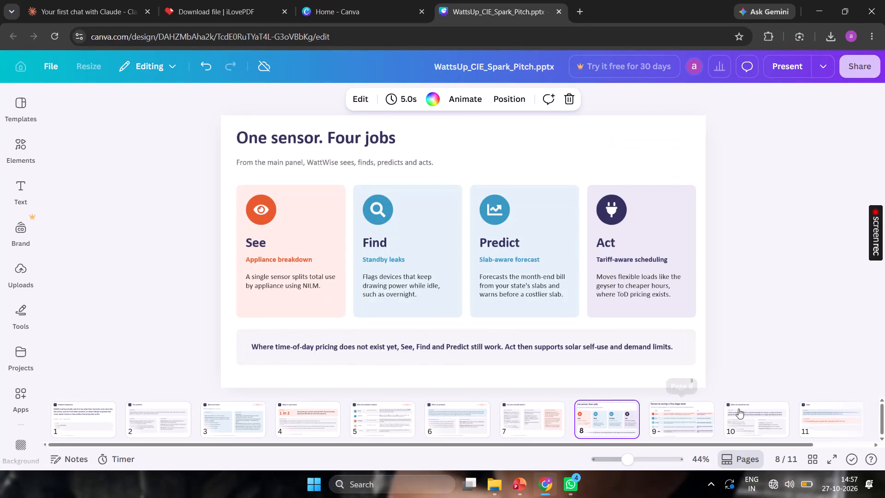
# On page 7, delete "landlords and apartment associations" from the Who benefits paragraph.
pyautogui.click(738, 409)
pyautogui.click(559, 429)
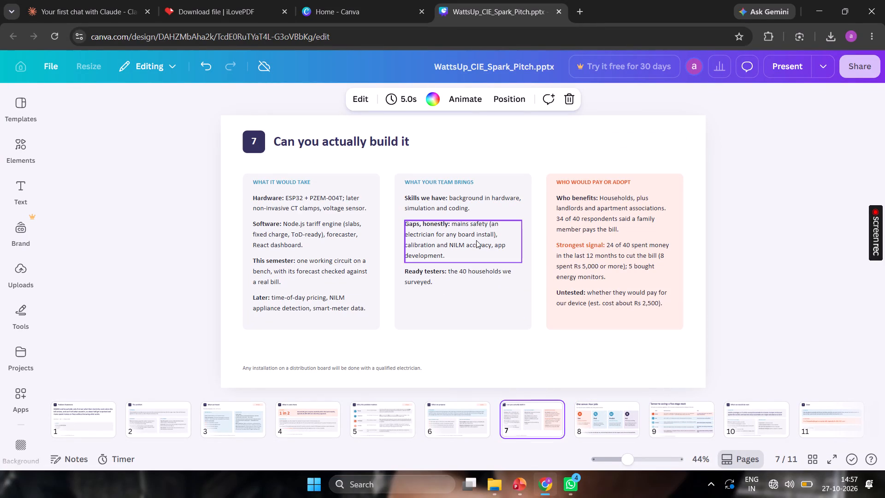
pyautogui.doubleClick(584, 218)
pyautogui.click(584, 218)
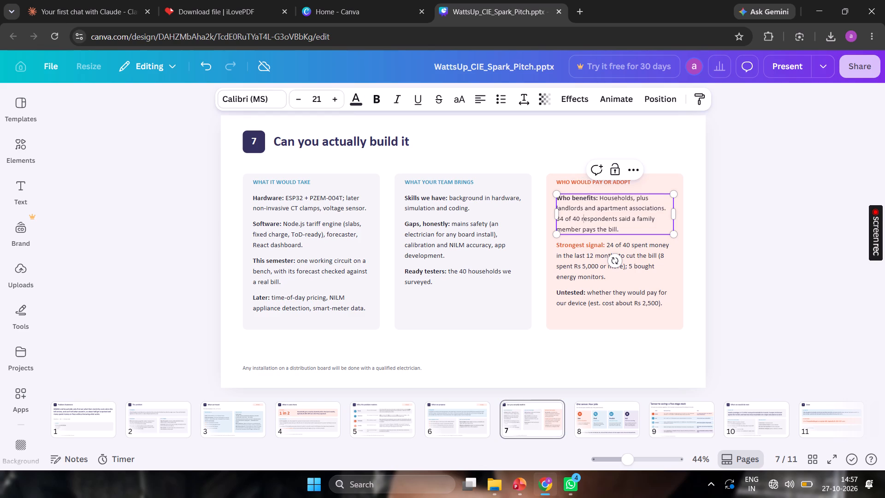
pyautogui.click(666, 209)
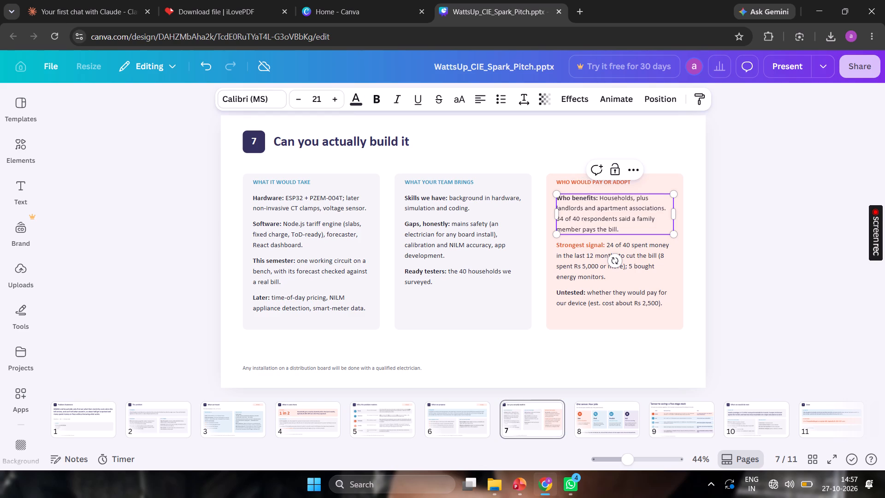
pyautogui.click(666, 207)
pyautogui.press('Left')
pyautogui.hotkey('ctrl', 'BackSpace')
pyautogui.hotkey('ctrl', 'BackSpace')
pyautogui.hotkey('ctrl', 'BackSpace')
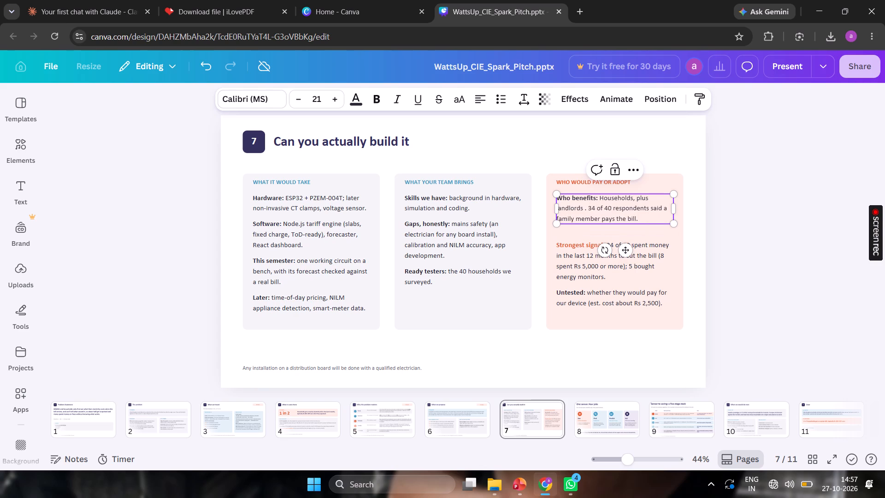
pyautogui.hotkey('ctrl', 'BackSpace')
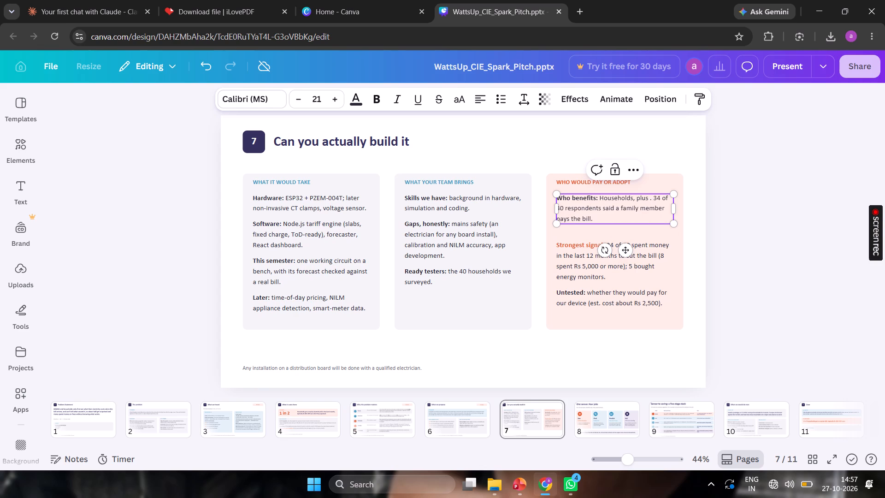
# Replace "plus" after Households in the Who benefits paragraph with "Hostels, PG Owners, Laudromats or any other MSMES".
pyautogui.press('space')
pyautogui.write('HOSTELS, PG')
pyautogui.press('space')
pyautogui.press('BackSpace')
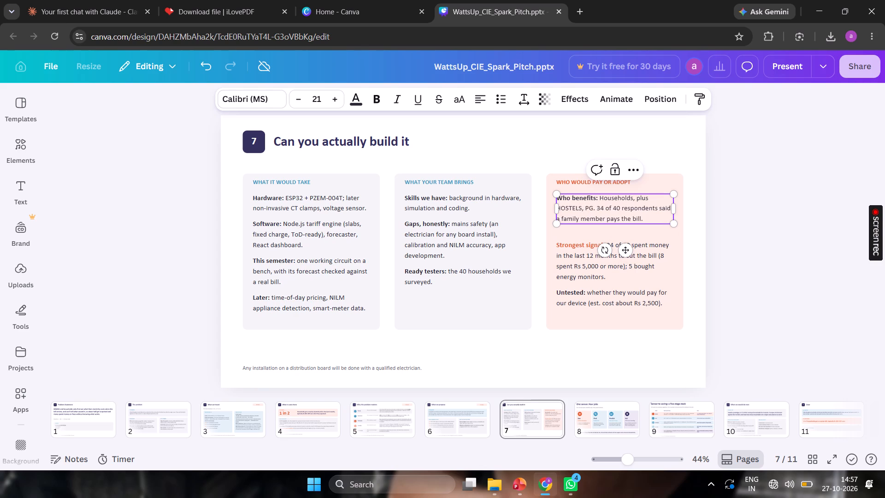
pyautogui.press('BackSpace')
pyautogui.press('BackSpace')
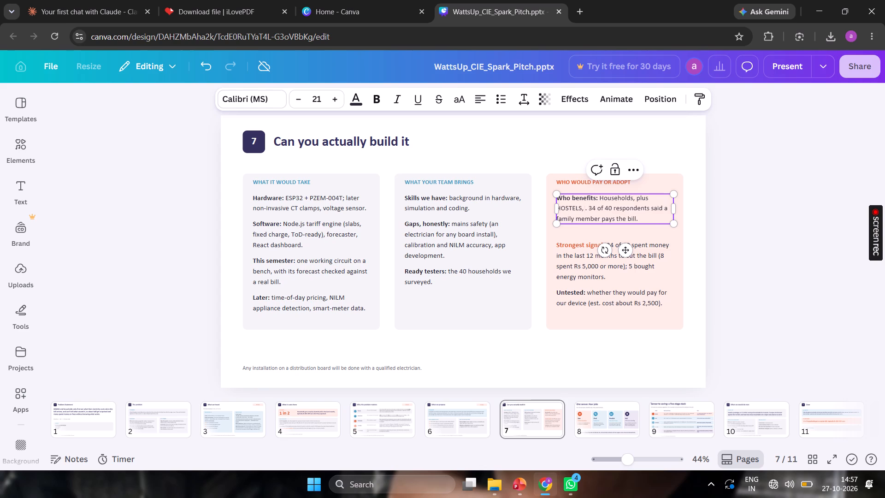
pyautogui.hotkey('ctrl', 'BackSpace')
pyautogui.hotkey('ctrl', 'BackSpace')
pyautogui.hotkey('ctrl', 'BackSpace')
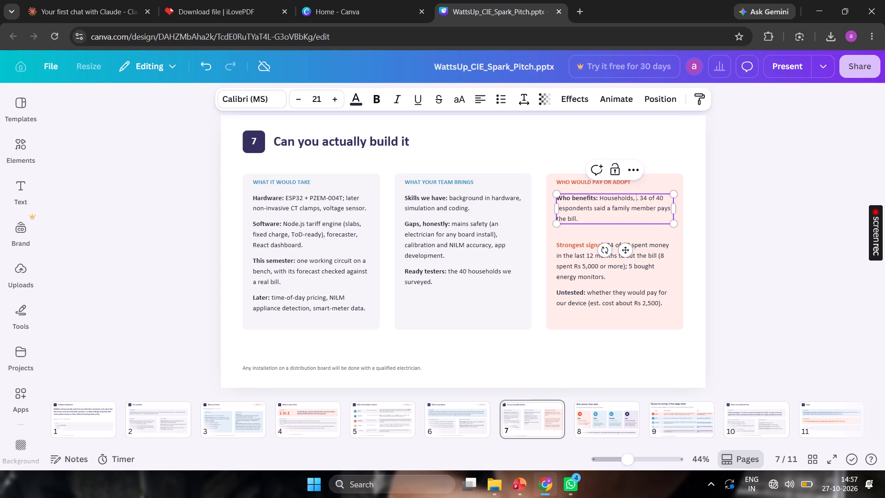
pyautogui.write('ostels, PG Owners,')
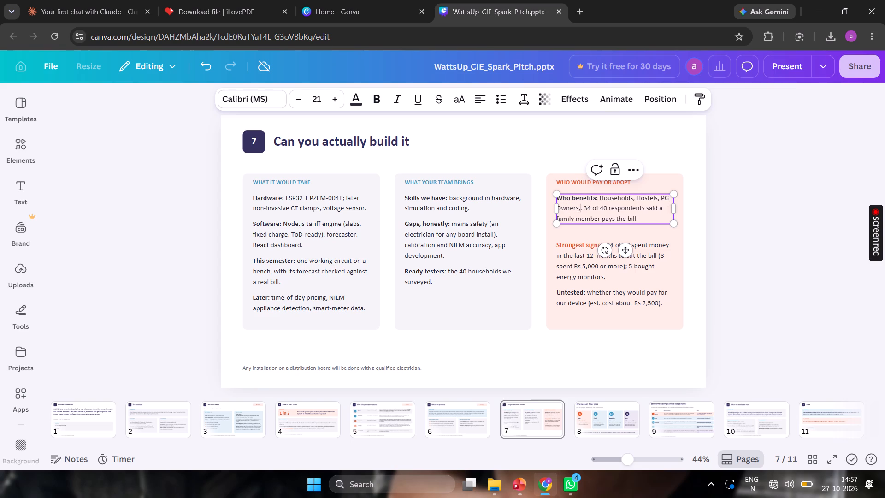
pyautogui.press('space')
pyautogui.write('La')
pyautogui.write('udromats or any other MSm')
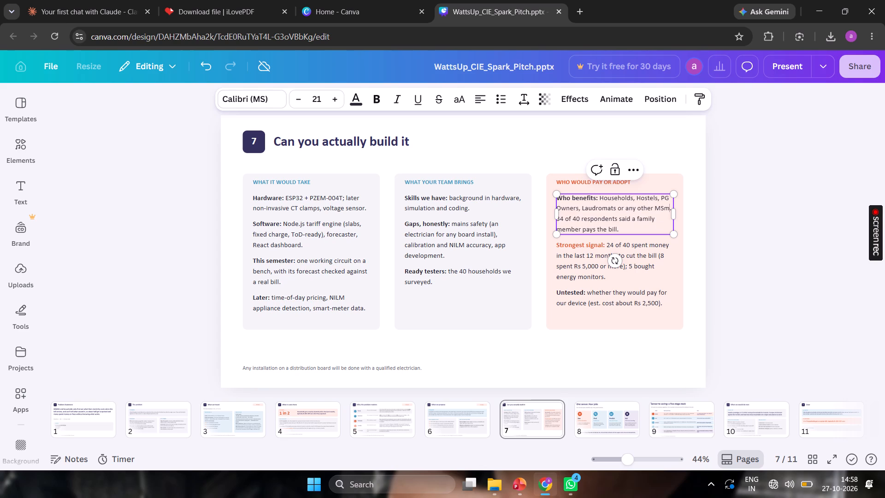
pyautogui.write('ES')
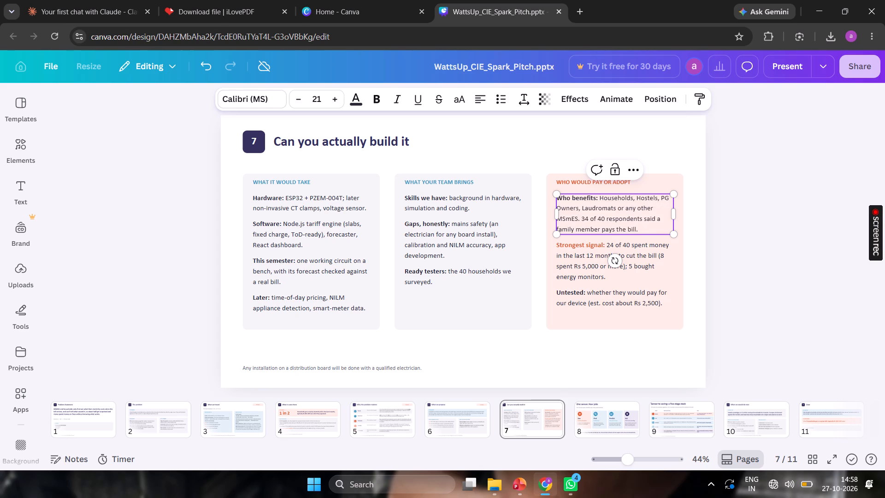
pyautogui.press('BackSpace')
pyautogui.press('BackSpace')
pyautogui.press('BackSpace')
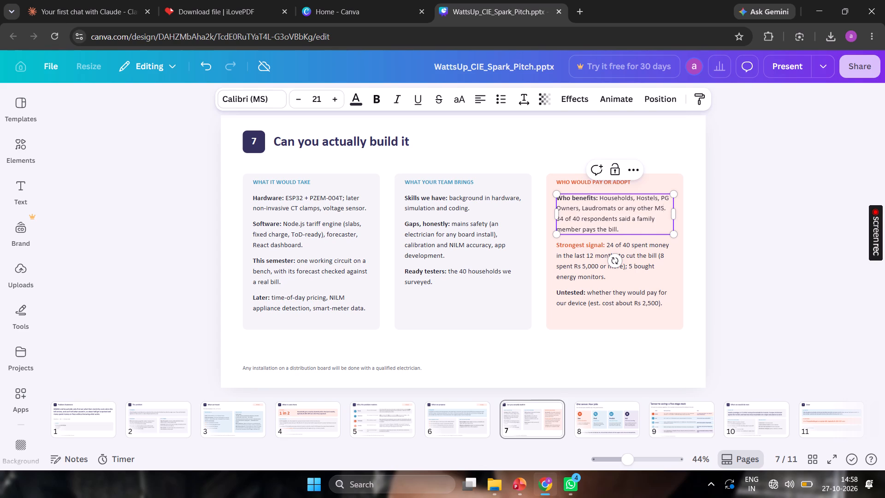
pyautogui.write('ME')
pyautogui.hotkey('shift', 's')
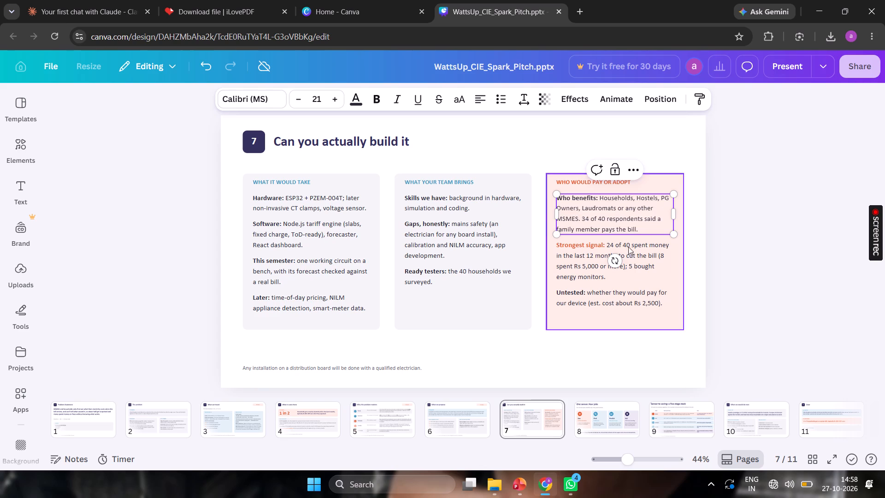
# Delete the sentence about 34 of 40 respondents from the end of the Who benefits paragraph.
pyautogui.click(602, 218)
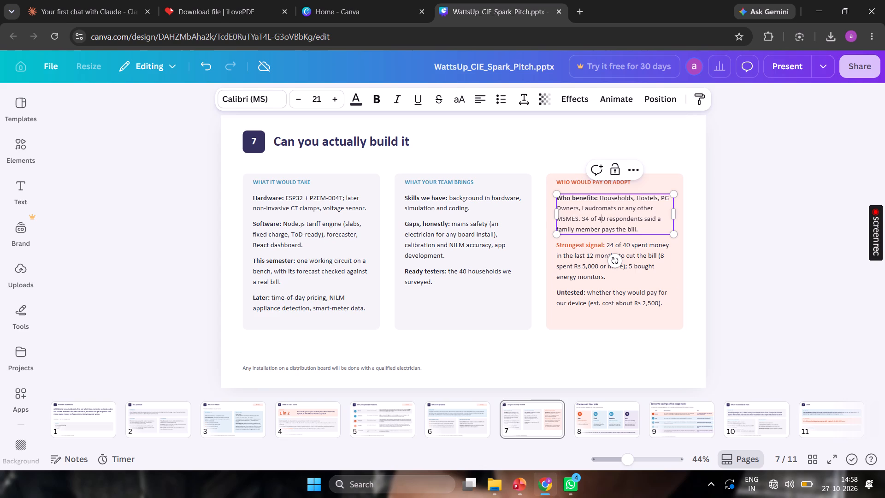
pyautogui.click(638, 231)
pyautogui.moveTo(638, 231); pyautogui.dragTo(602, 226)
pyautogui.moveTo(602, 226); pyautogui.dragTo(580, 219)
pyautogui.press('BackSpace')
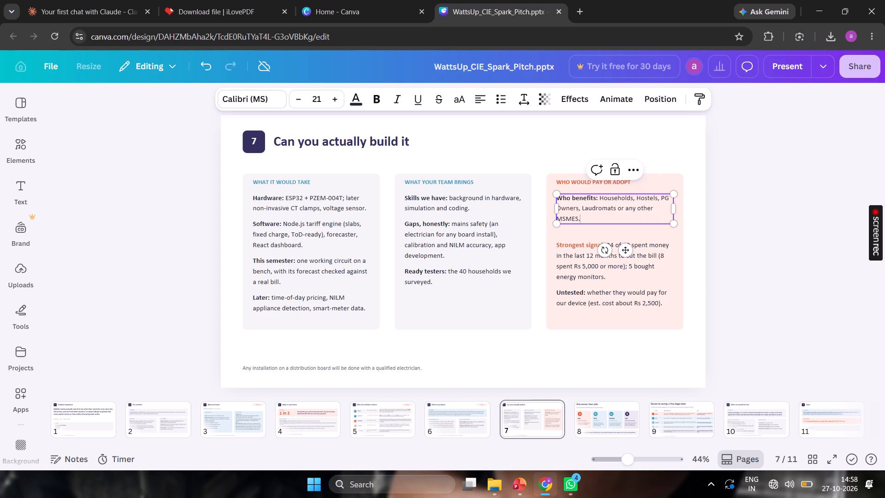
# Move the Strongest signal and Untested paragraphs up to close the gap beneath Who benefits.
pyautogui.click(584, 237)
pyautogui.click(584, 252)
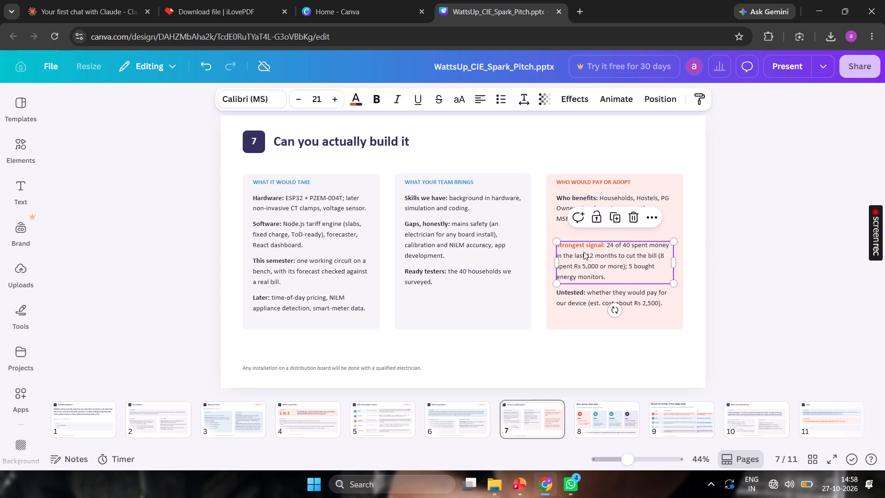
pyautogui.moveTo(584, 252); pyautogui.dragTo(583, 242)
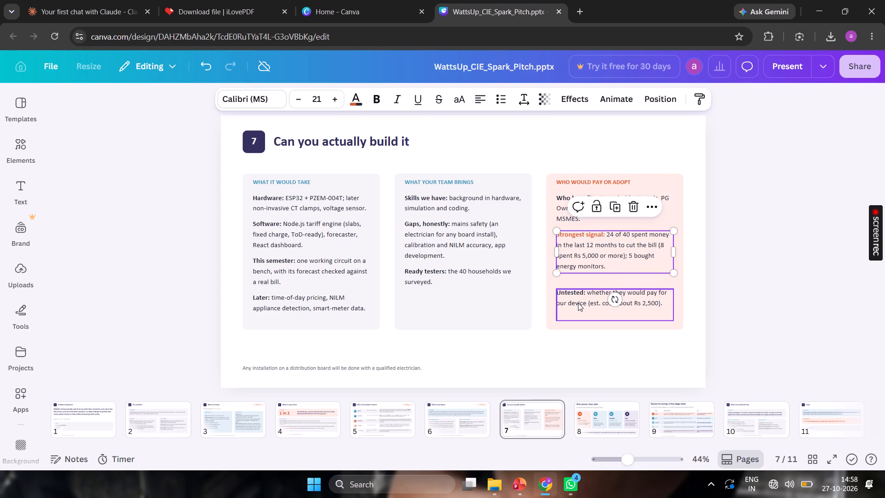
pyautogui.moveTo(578, 303); pyautogui.dragTo(578, 291)
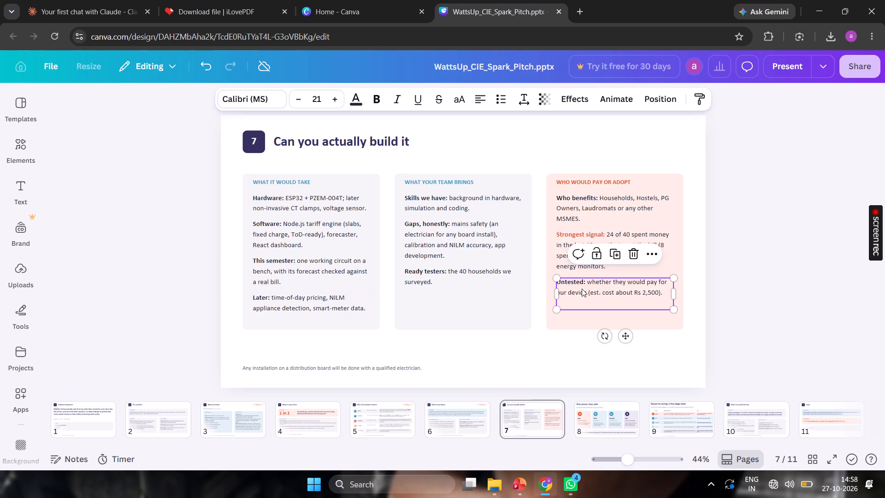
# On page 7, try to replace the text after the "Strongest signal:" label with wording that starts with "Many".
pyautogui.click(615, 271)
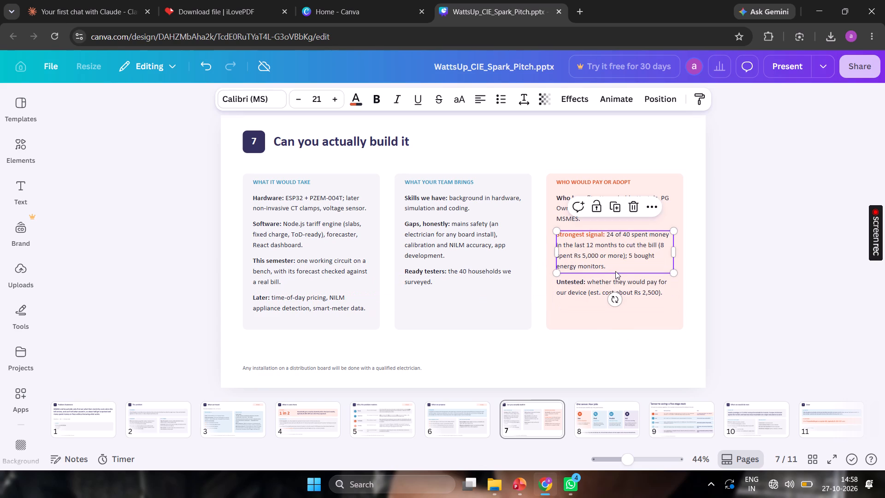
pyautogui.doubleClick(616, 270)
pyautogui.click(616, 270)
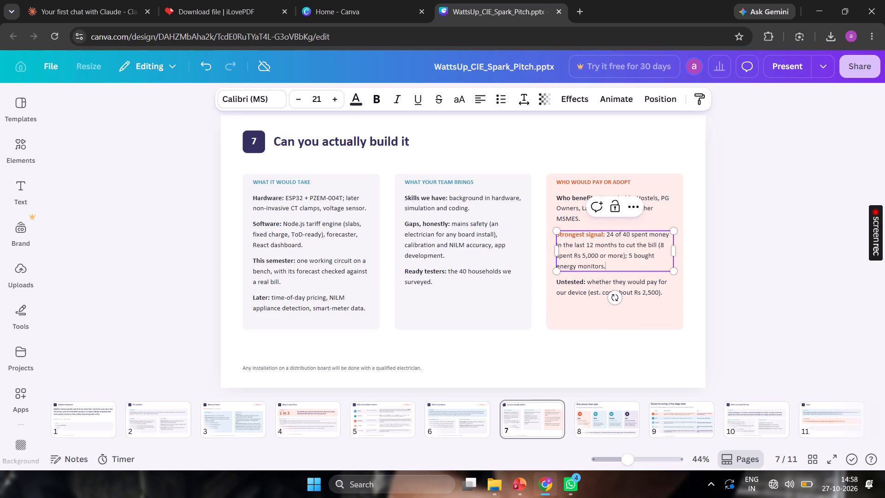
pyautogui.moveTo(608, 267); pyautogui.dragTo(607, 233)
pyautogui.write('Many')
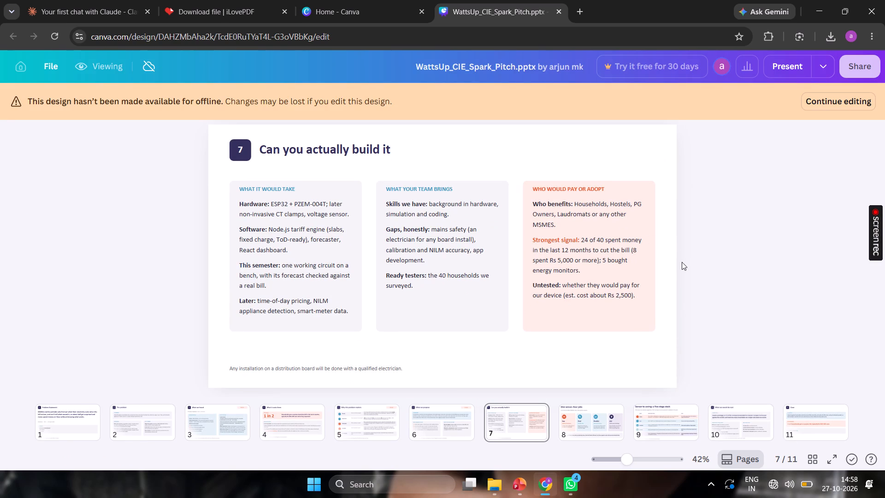
# Switch the computer's Wi-Fi connection from GJBC_Library to the iPhone network and return to the Canva design.
pyautogui.click(776, 483)
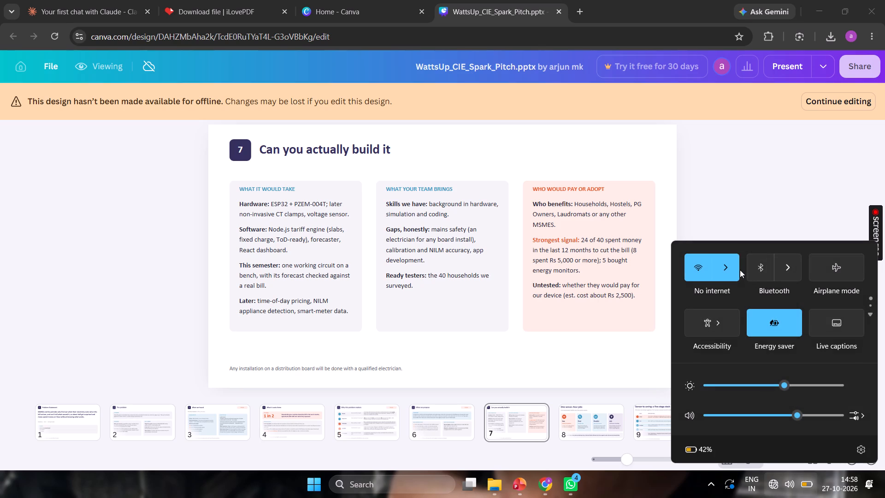
pyautogui.click(735, 270)
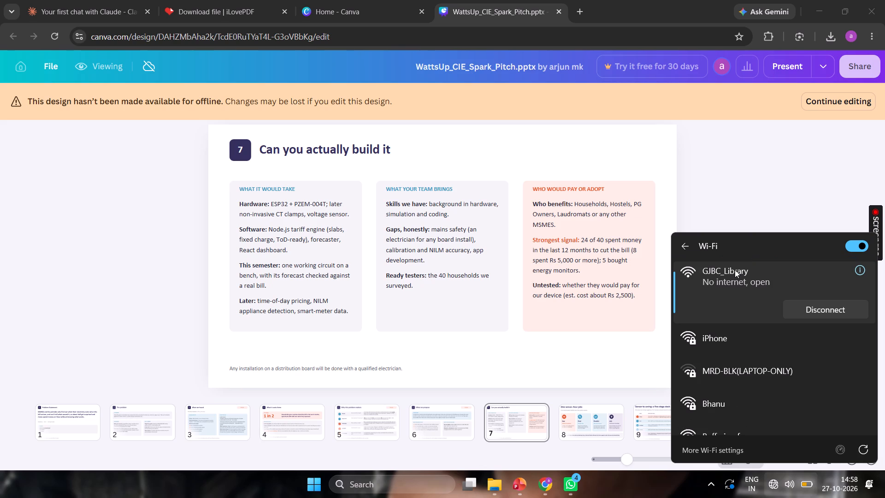
pyautogui.click(757, 347)
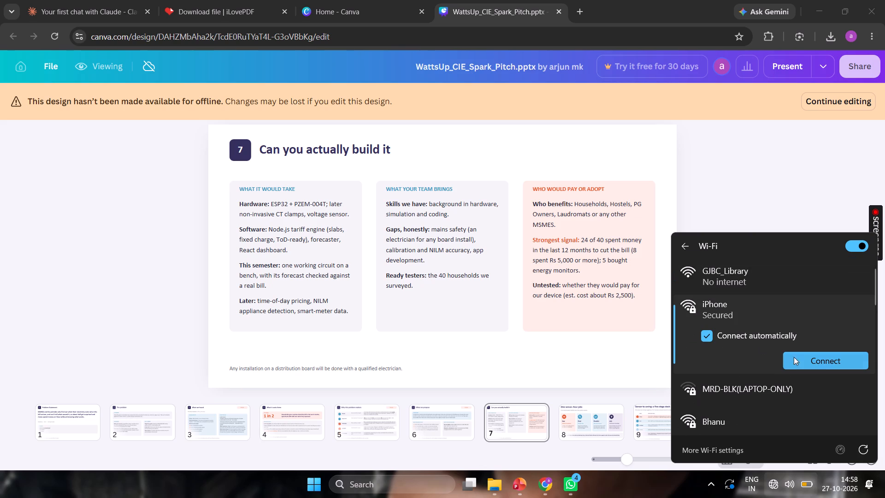
pyautogui.click(810, 365)
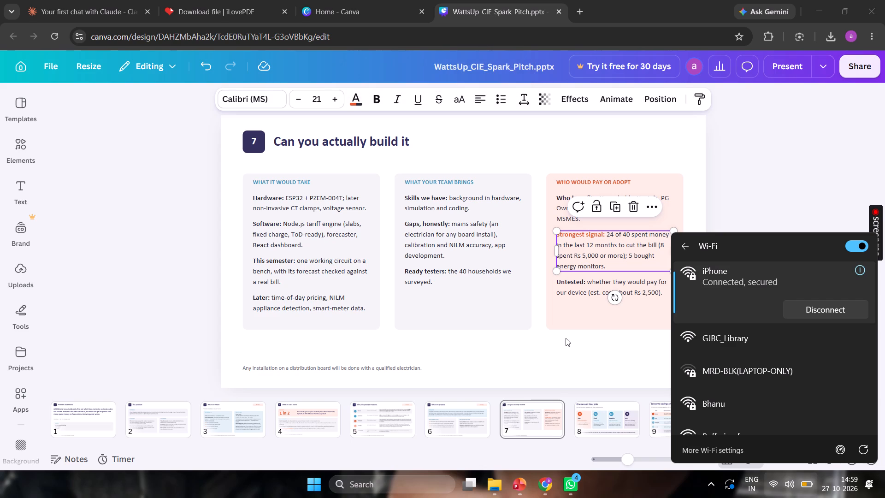
pyautogui.click(626, 339)
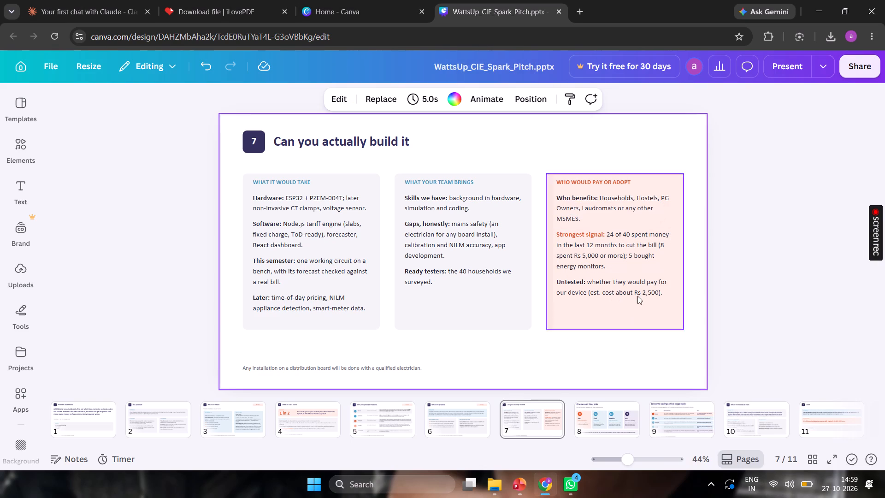
# Replace the text after the "Strongest signal:" label with "Many business owners and households".
pyautogui.doubleClick(619, 241)
pyautogui.click(619, 241)
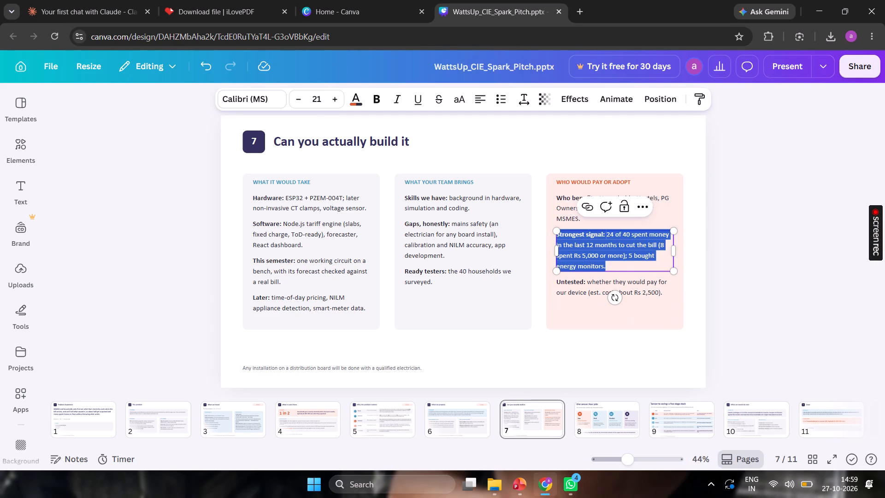
pyautogui.moveTo(609, 266); pyautogui.dragTo(600, 229)
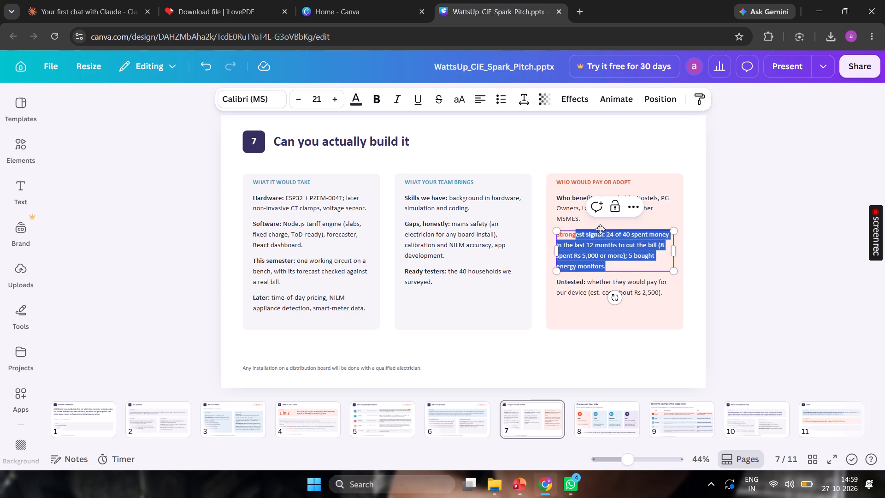
pyautogui.moveTo(600, 229); pyautogui.dragTo(606, 239)
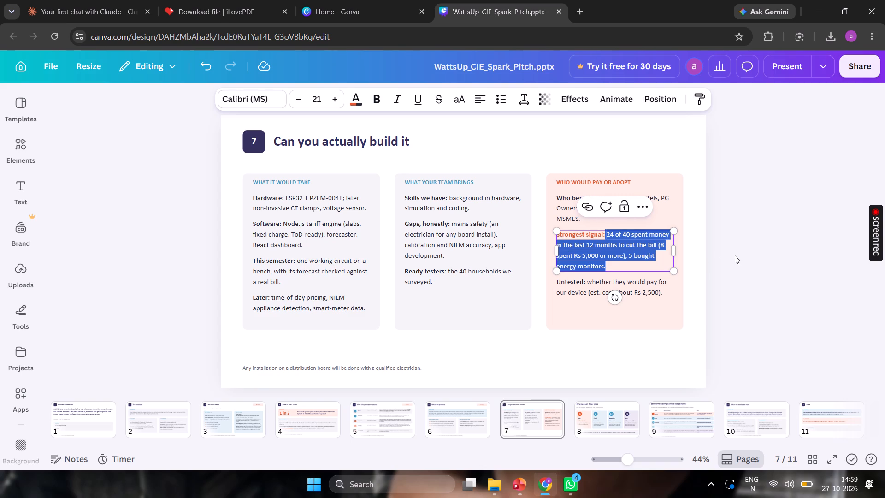
pyautogui.press('BackSpace')
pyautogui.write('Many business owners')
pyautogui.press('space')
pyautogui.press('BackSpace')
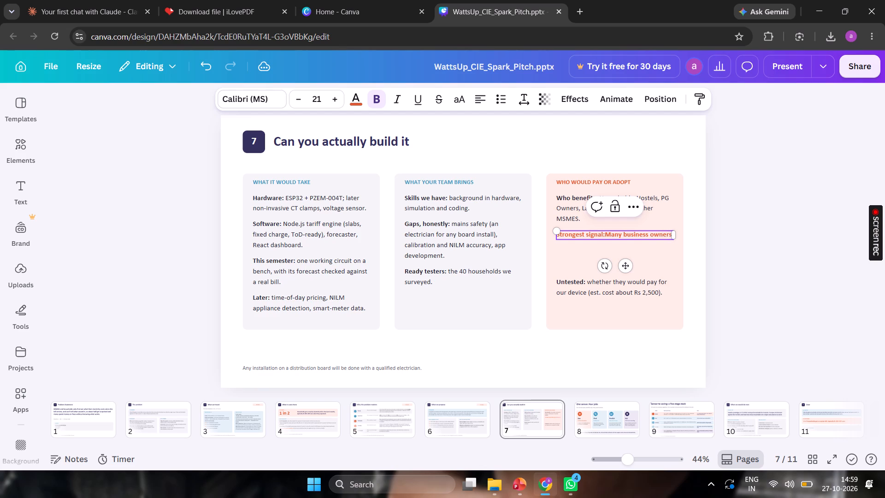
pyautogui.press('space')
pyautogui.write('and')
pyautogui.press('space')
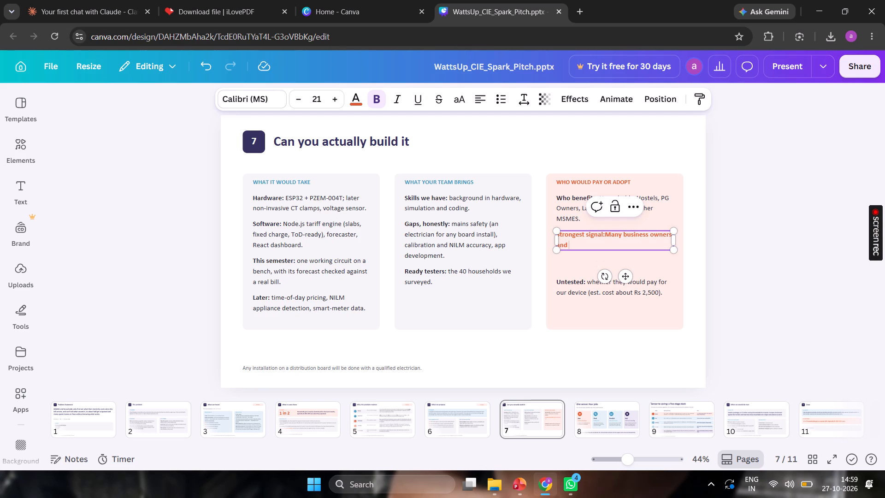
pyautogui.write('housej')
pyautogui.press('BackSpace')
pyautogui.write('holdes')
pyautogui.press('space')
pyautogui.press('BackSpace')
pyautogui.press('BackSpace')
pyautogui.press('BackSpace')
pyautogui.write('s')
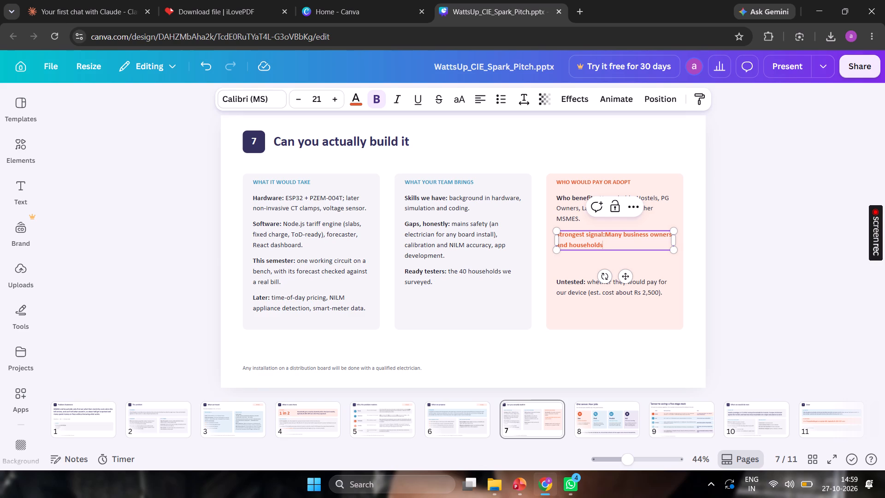
# Continue the Strongest signal paragraph with "showed theirs diaapointment with the current system and".
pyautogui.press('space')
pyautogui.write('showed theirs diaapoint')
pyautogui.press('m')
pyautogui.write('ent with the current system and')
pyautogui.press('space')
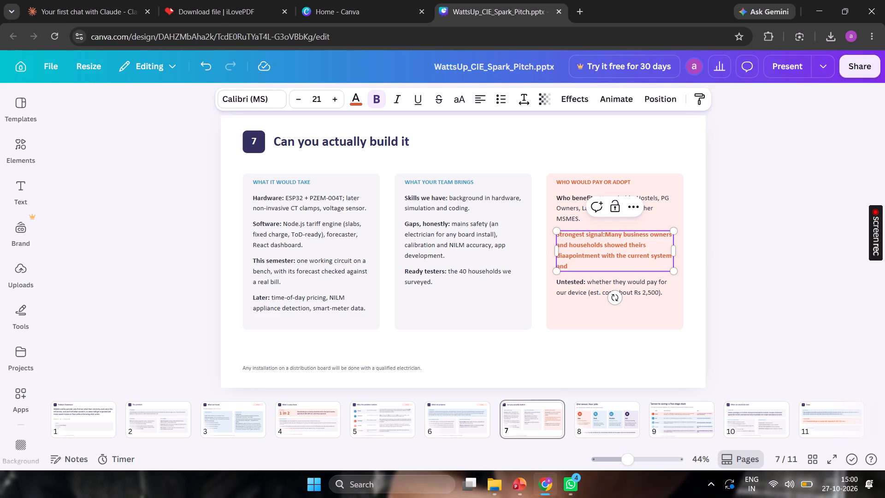
# Insert a space between the "Strongest signal:" label and "Many".
pyautogui.click(604, 233)
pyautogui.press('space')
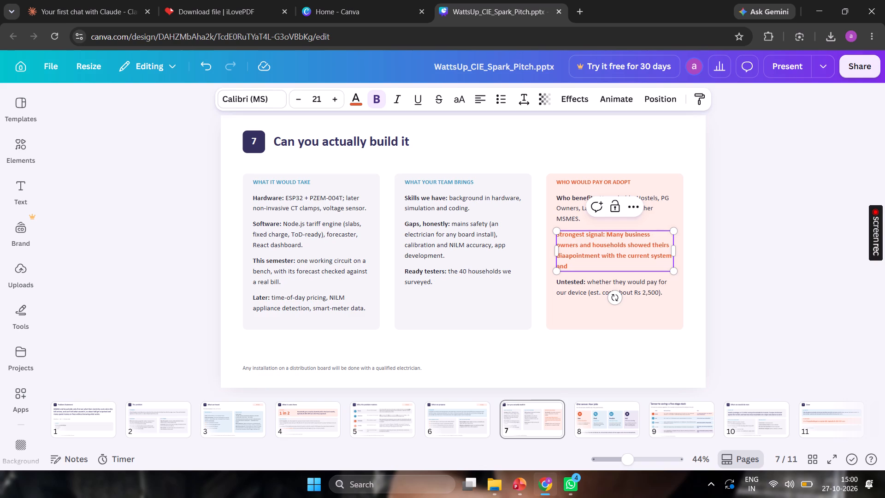
# Format the new text after "Strongest signal:" in dark gray indigo #34305e with the Fira Sans font.
pyautogui.moveTo(581, 269); pyautogui.dragTo(608, 235)
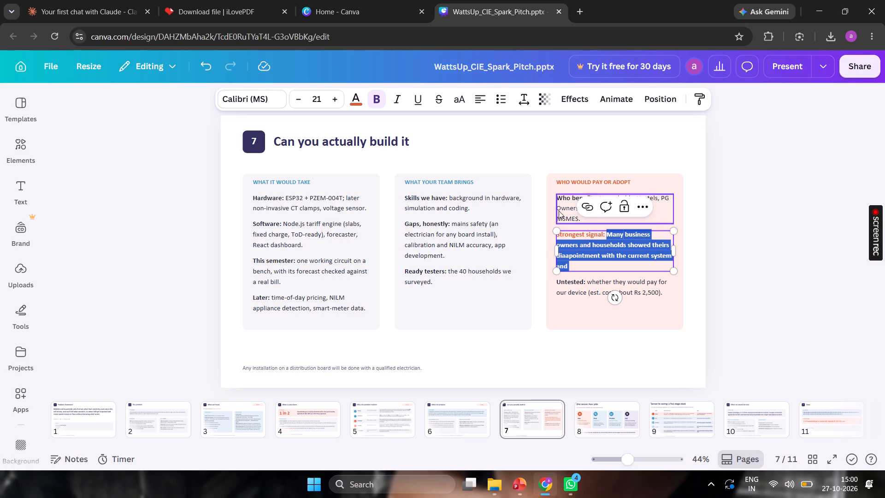
pyautogui.click(364, 96)
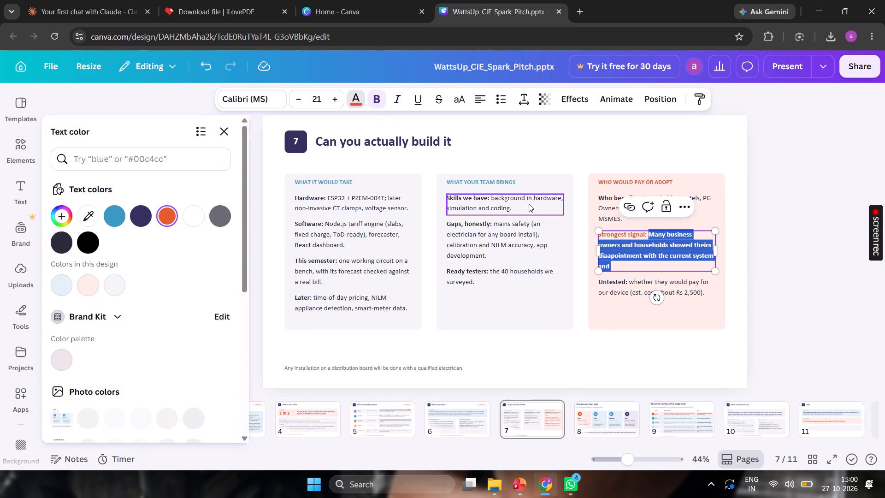
pyautogui.click(144, 212)
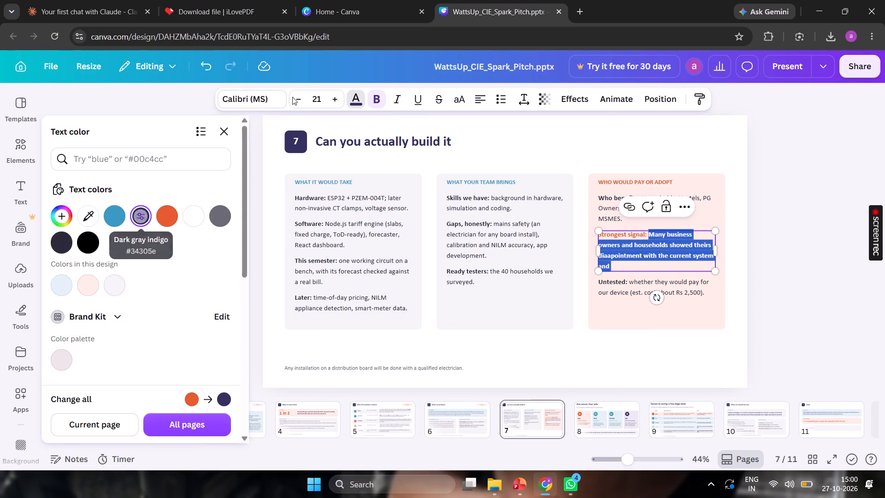
pyautogui.click(240, 101)
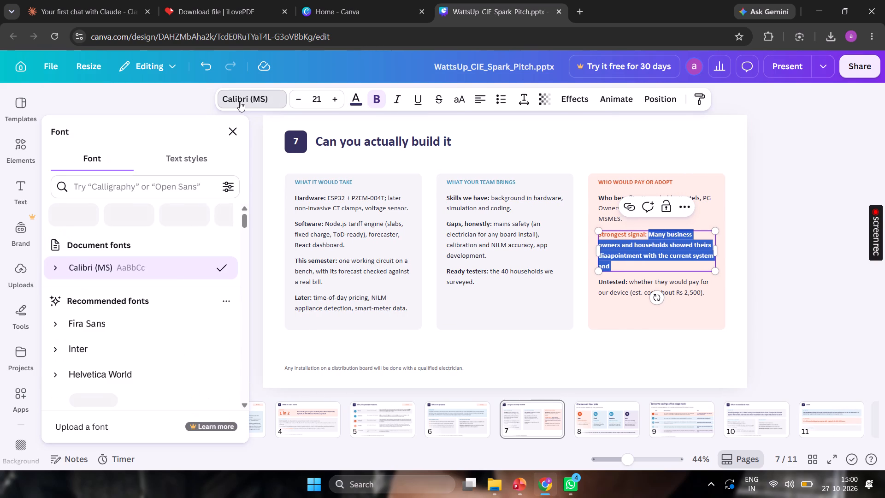
pyautogui.click(117, 320)
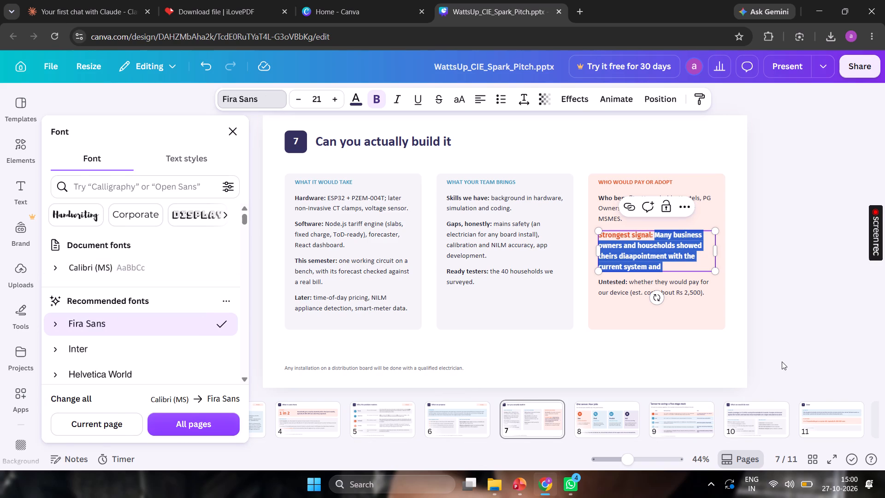
# Set the font of the new text after "Strongest signal:" to Calibri (MS).
pyautogui.click(154, 356)
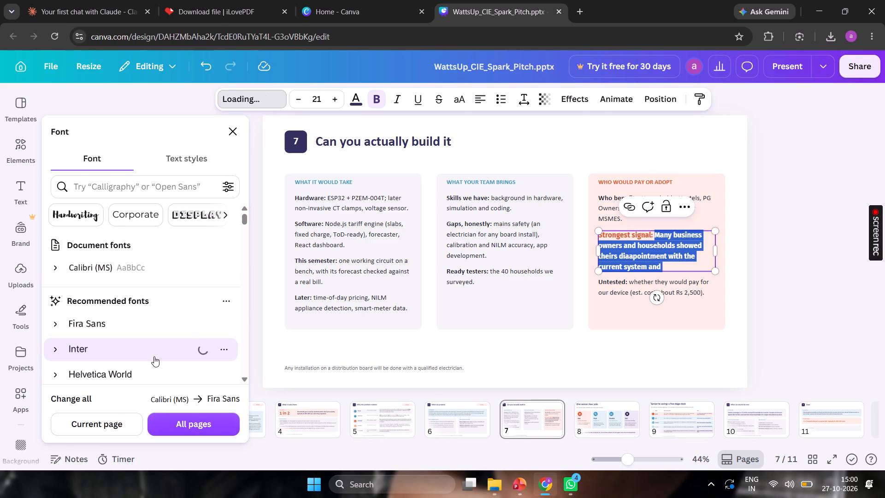
pyautogui.click(120, 268)
pyautogui.click(796, 323)
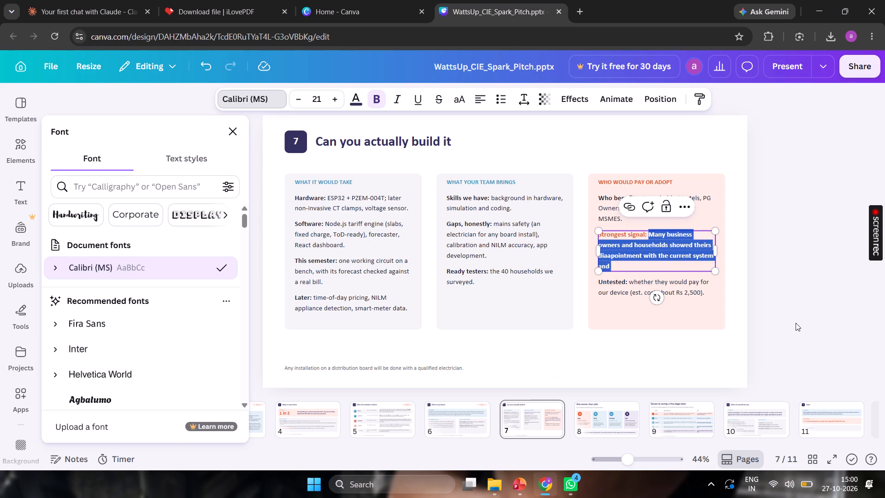
pyautogui.click(796, 323)
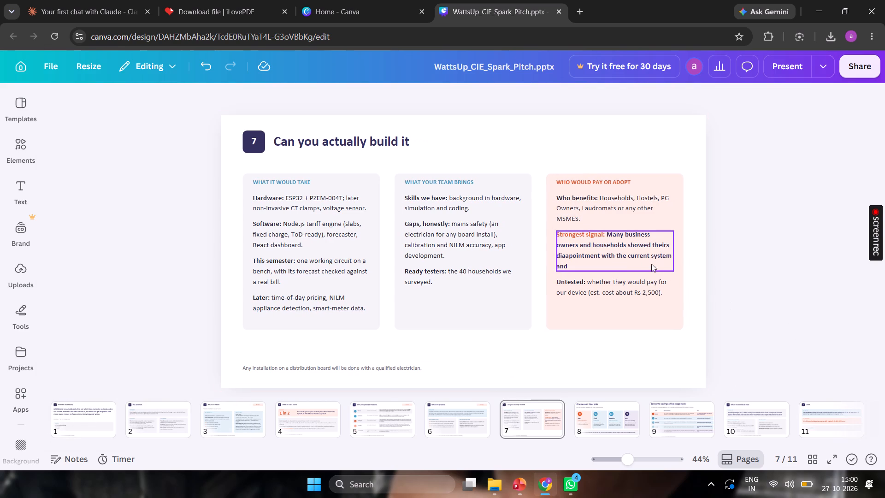
# Complete the Strongest signal sentence by adding "wanted to save money on the bill" after "and".
pyautogui.doubleClick(633, 263)
pyautogui.write('wanted to save')
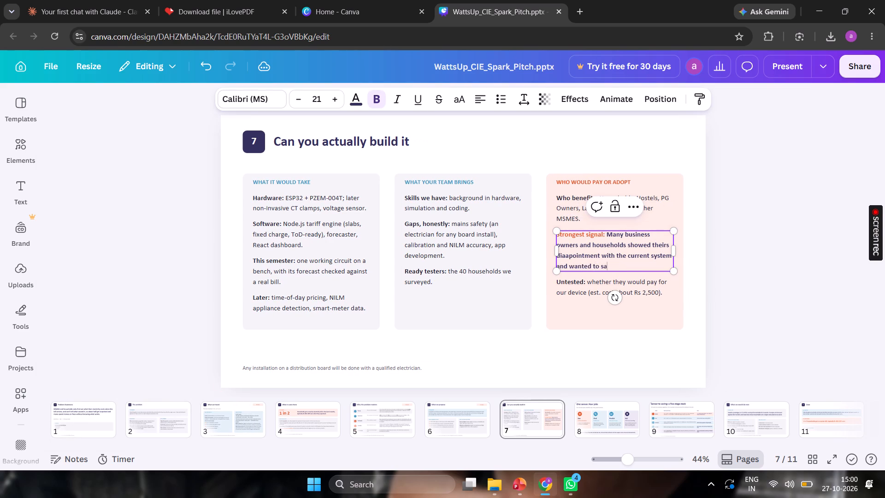
pyautogui.press('space')
pyautogui.press('space')
pyautogui.write('money on the bill')
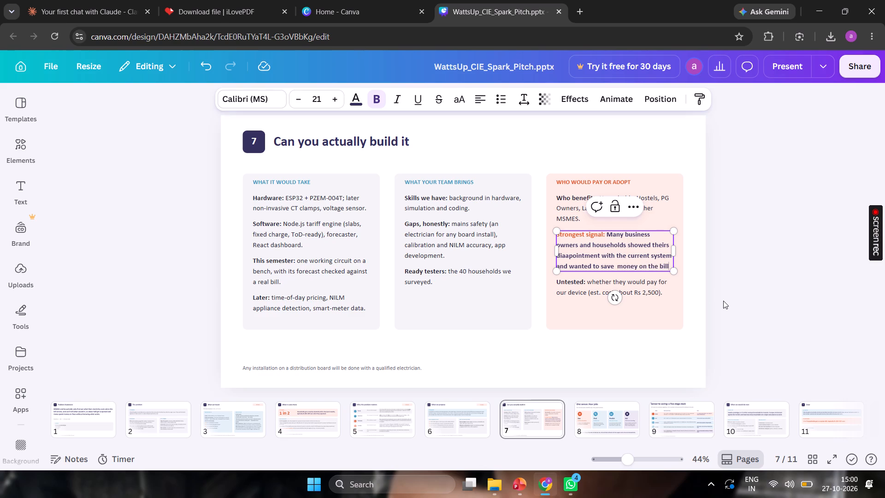
pyautogui.click(723, 301)
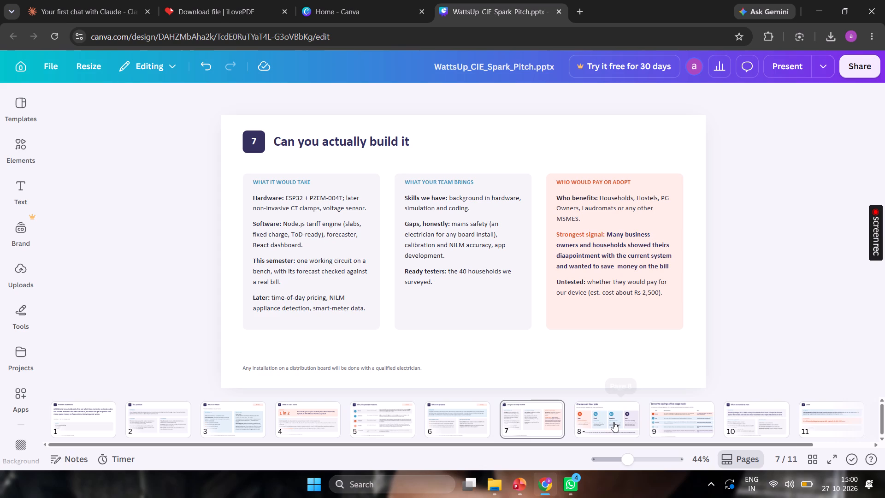
# Change the number of households in the Ready testers paragraph to 15.
pyautogui.doubleClick(434, 285)
pyautogui.doubleClick(466, 276)
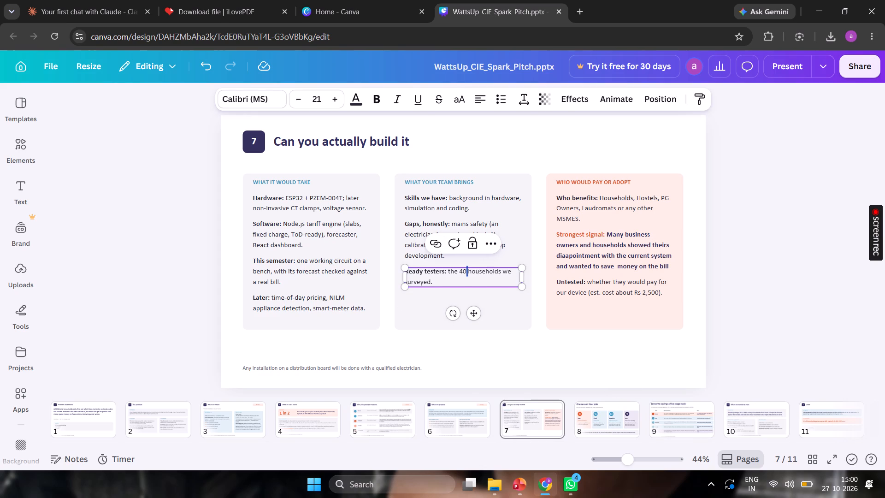
pyautogui.press('BackSpace')
pyautogui.press('BackSpace')
pyautogui.press('BackSpace')
pyautogui.write('15')
pyautogui.press('space')
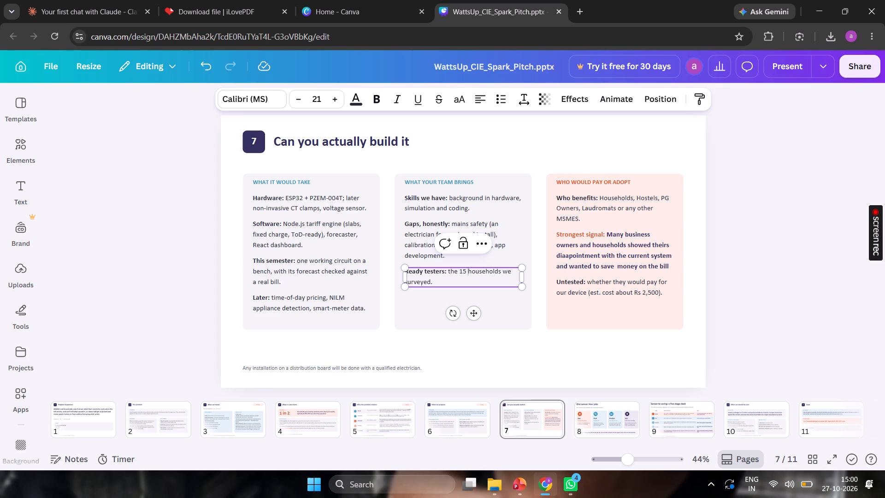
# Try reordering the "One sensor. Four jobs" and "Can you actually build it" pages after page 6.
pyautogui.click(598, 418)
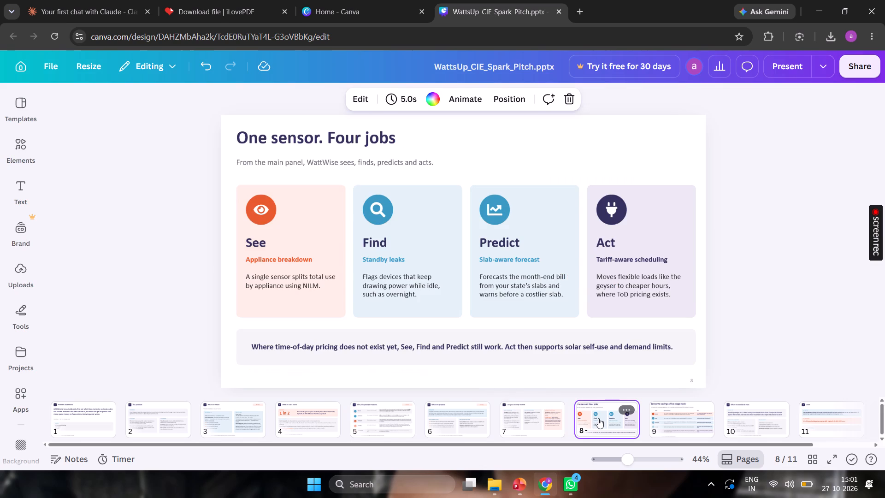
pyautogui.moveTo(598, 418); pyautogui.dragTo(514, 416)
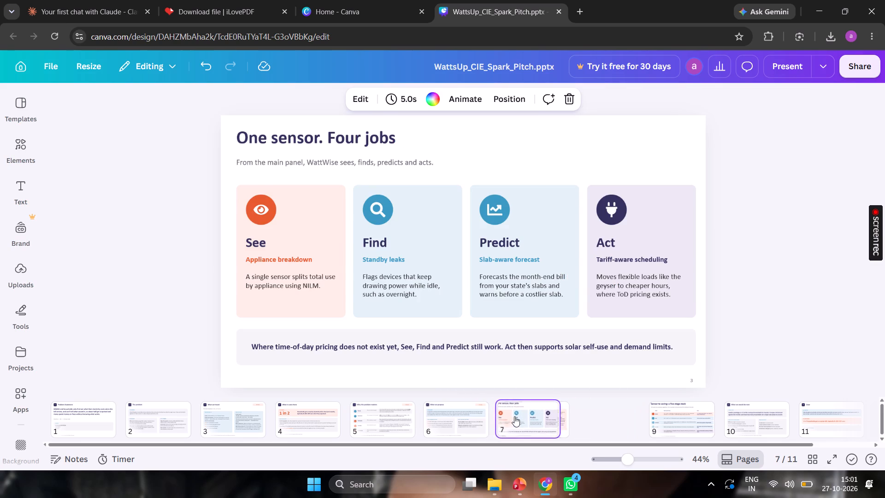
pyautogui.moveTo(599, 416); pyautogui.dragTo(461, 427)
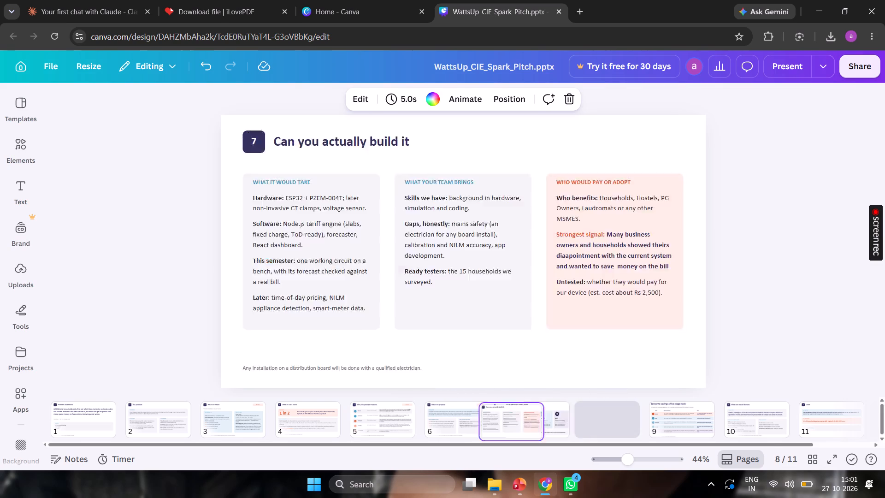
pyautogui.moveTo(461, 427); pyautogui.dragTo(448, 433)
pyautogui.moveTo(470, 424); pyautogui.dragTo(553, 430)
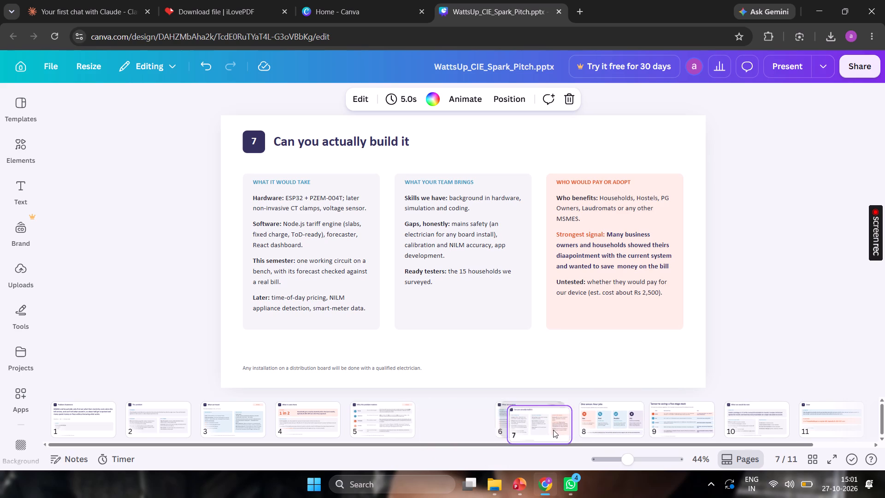
# Move the "One sensor. Four jobs" and "Sensor to saving: a five-stage stack" pages ahead of "Can you actually build it", as pages 7 and 8.
pyautogui.click(438, 411)
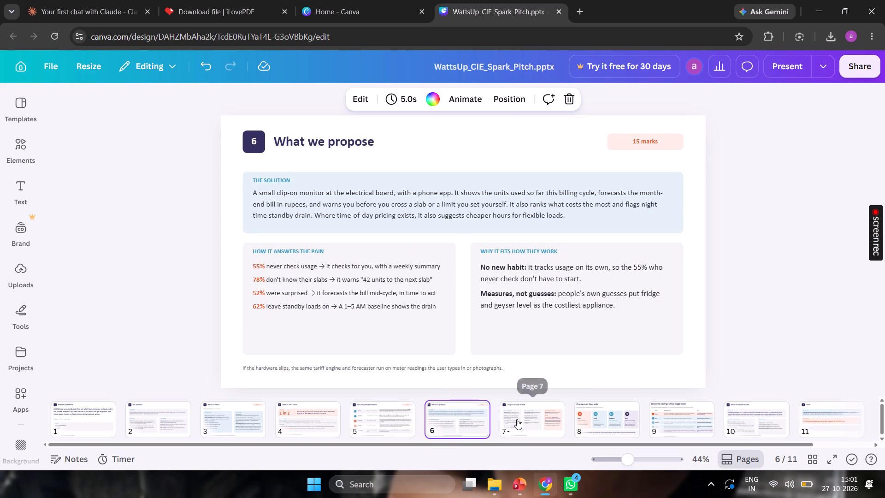
pyautogui.click(517, 419)
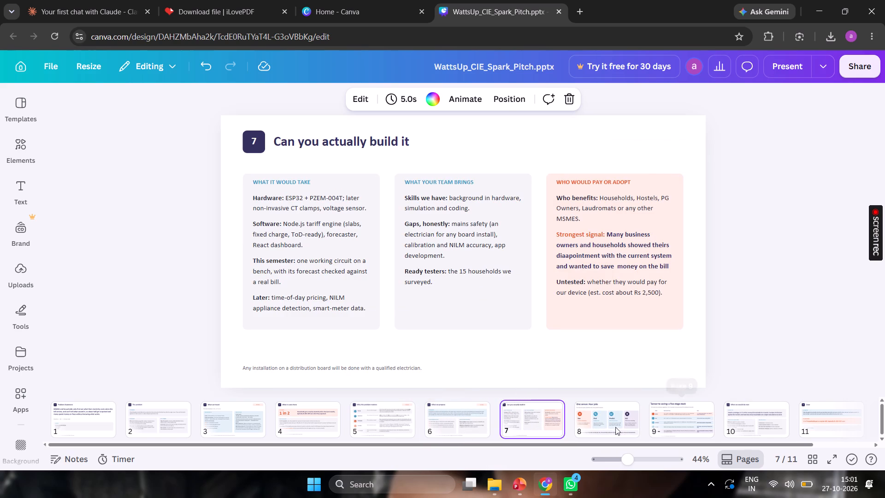
pyautogui.click(587, 425)
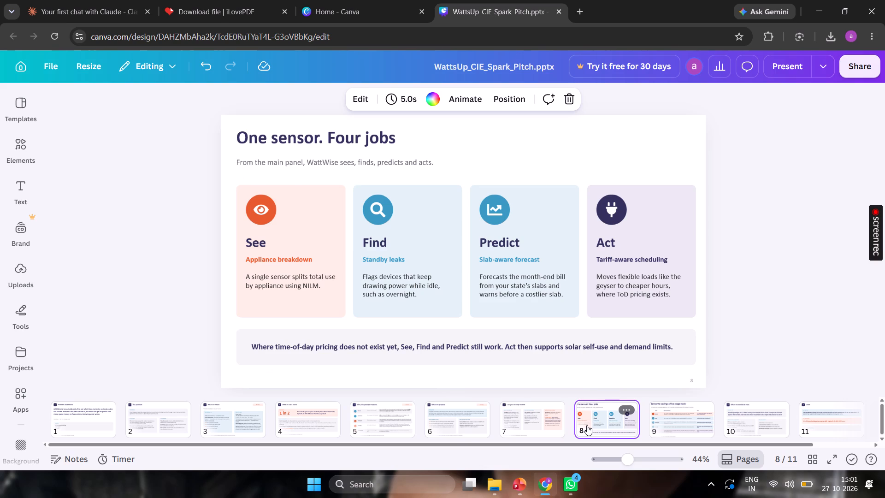
pyautogui.click(503, 418)
pyautogui.moveTo(602, 424); pyautogui.dragTo(568, 419)
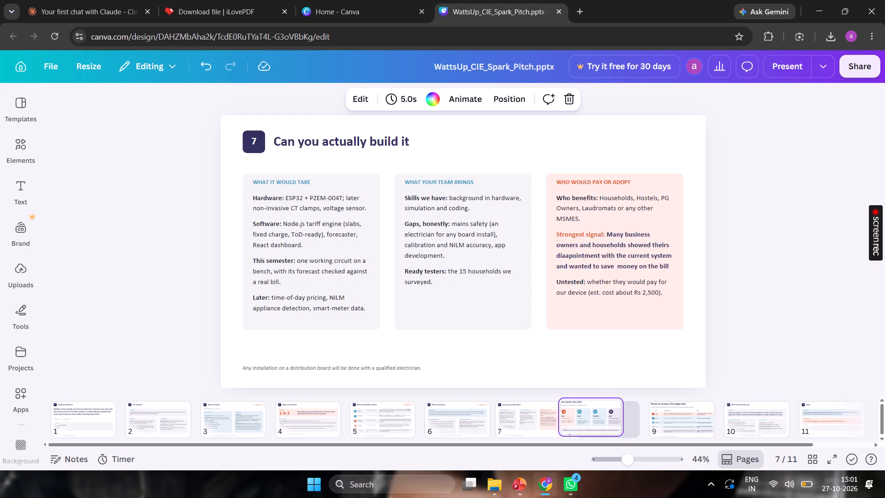
pyautogui.moveTo(568, 419); pyautogui.dragTo(492, 419)
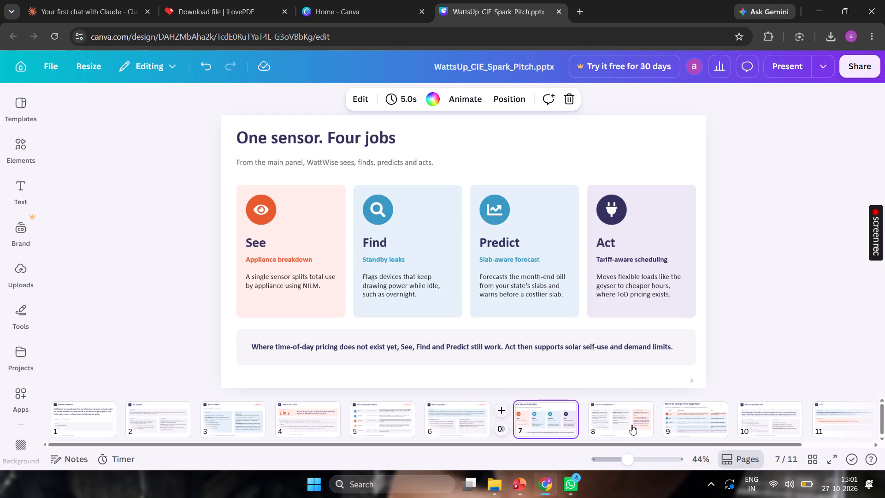
pyautogui.moveTo(700, 426); pyautogui.dragTo(596, 426)
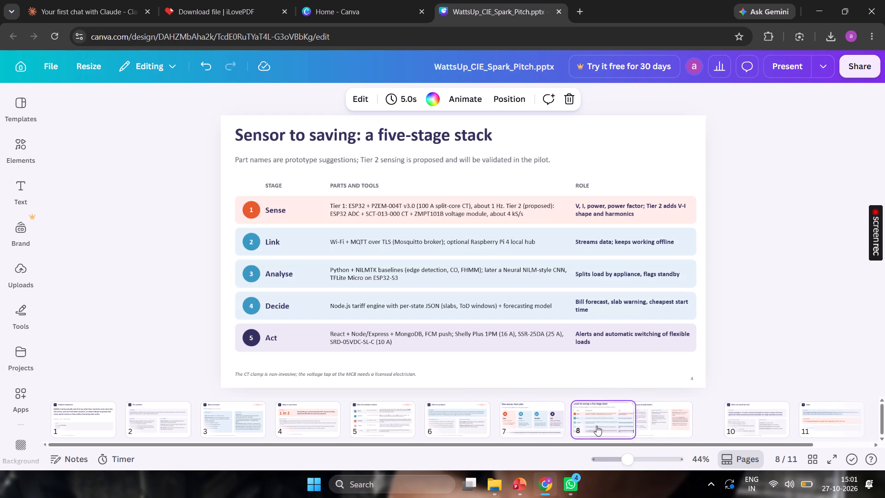
# Review the pages around the moved ones, from "What we propose" to "What we would do next", to check the page order.
pyautogui.click(659, 424)
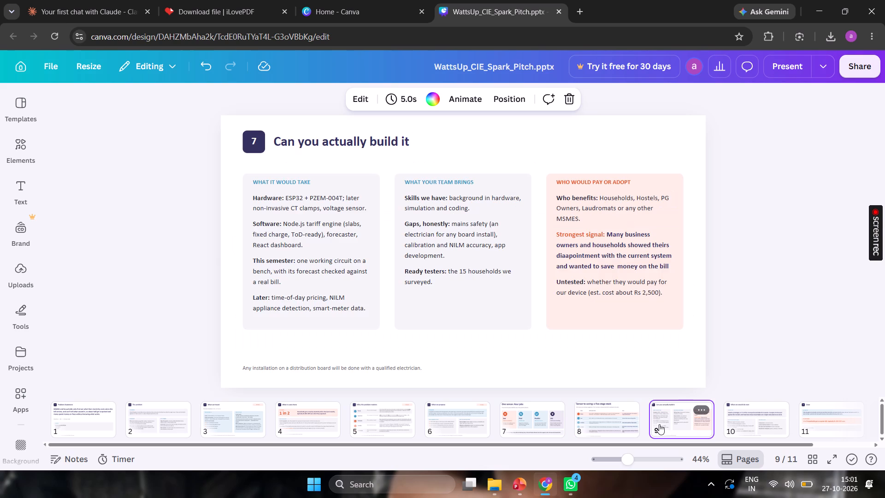
pyautogui.click(763, 427)
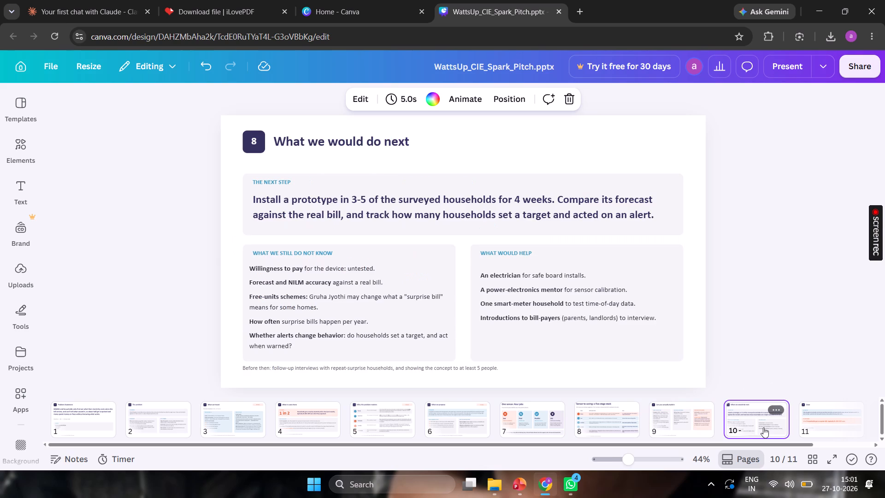
pyautogui.click(546, 425)
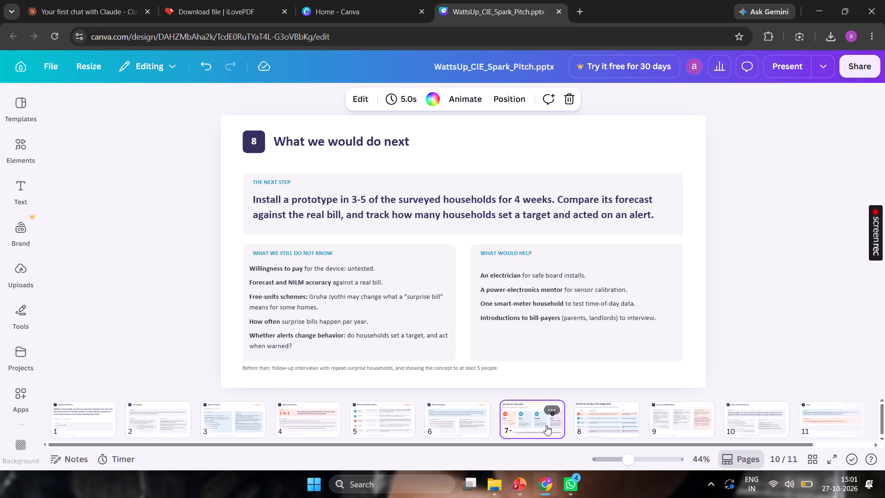
pyautogui.click(465, 415)
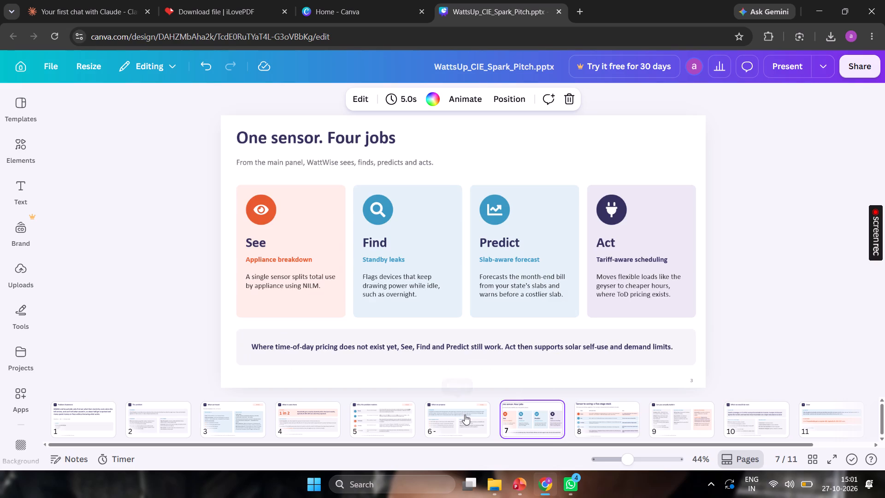
pyautogui.click(541, 426)
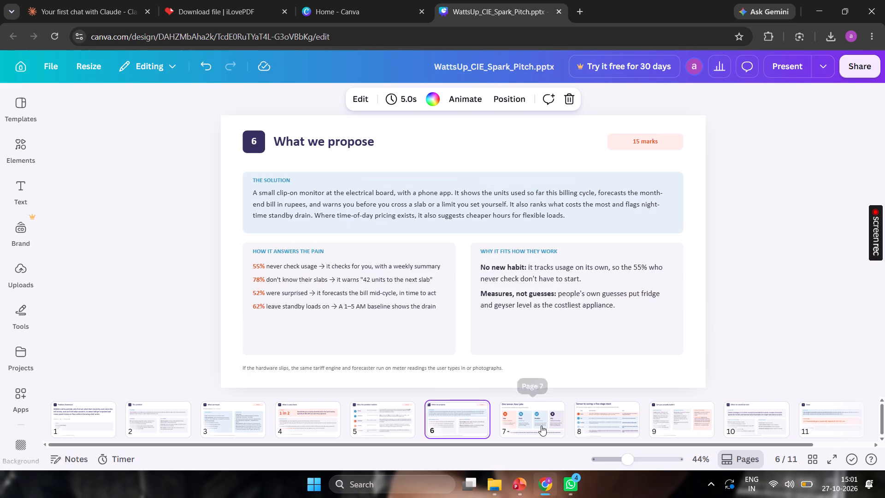
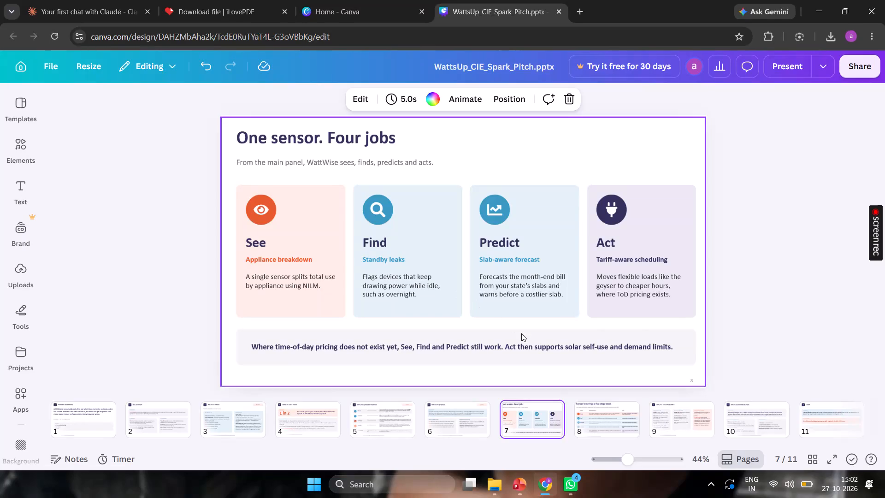
# Review the "One sensor. Four jobs" and "Sensor to saving: a five-stage stack" pages, comparing their content.
pyautogui.click(768, 350)
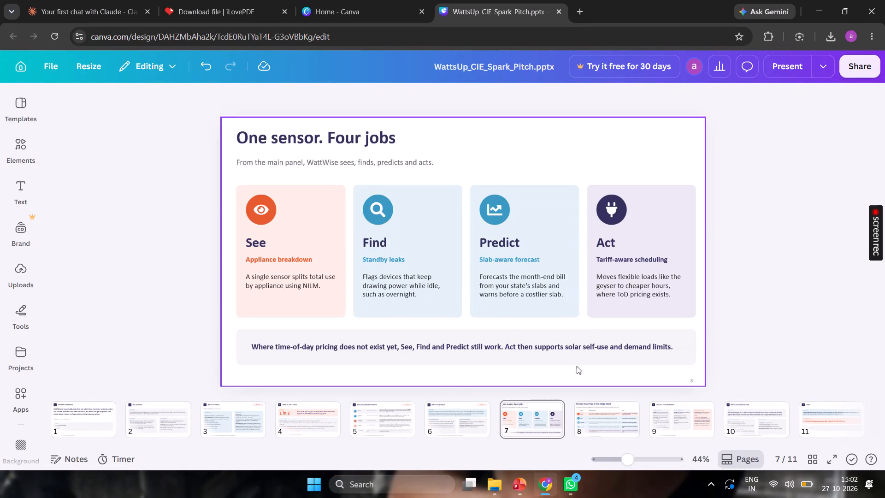
pyautogui.click(596, 416)
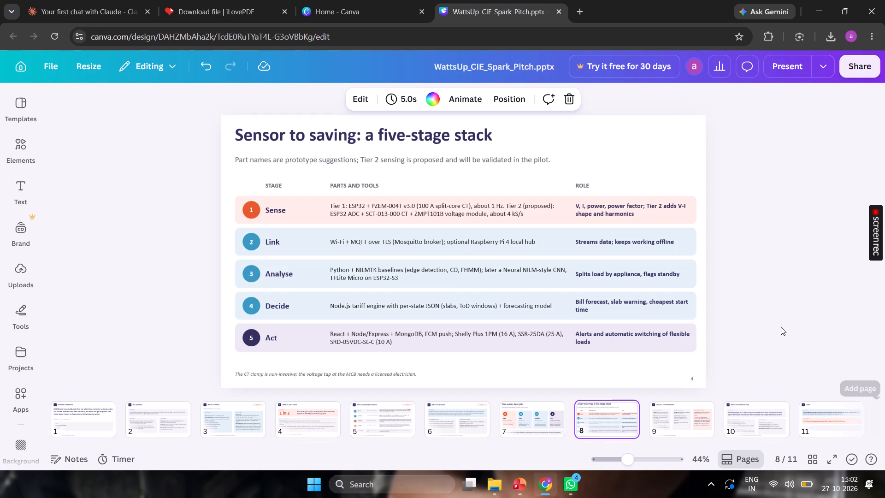
pyautogui.click(512, 411)
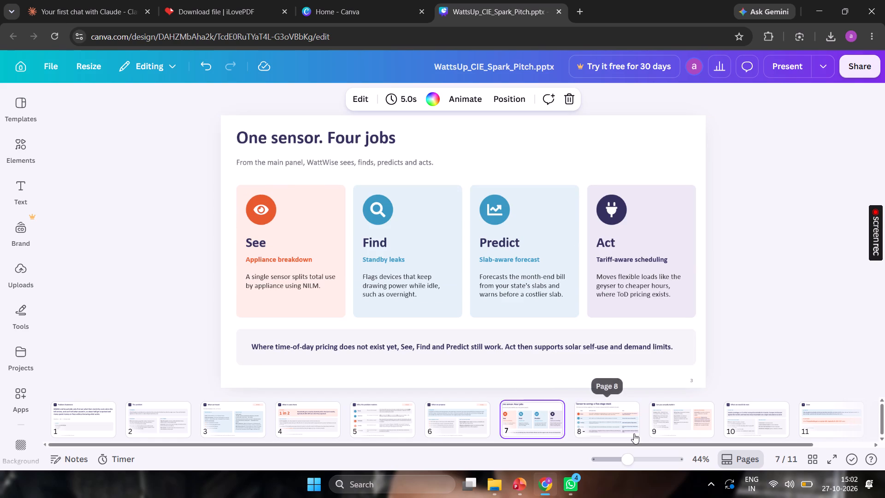
pyautogui.click(634, 433)
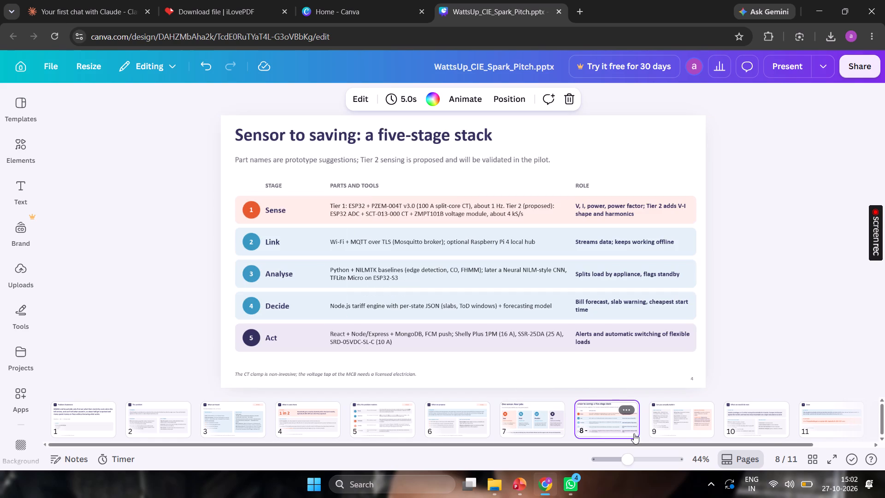
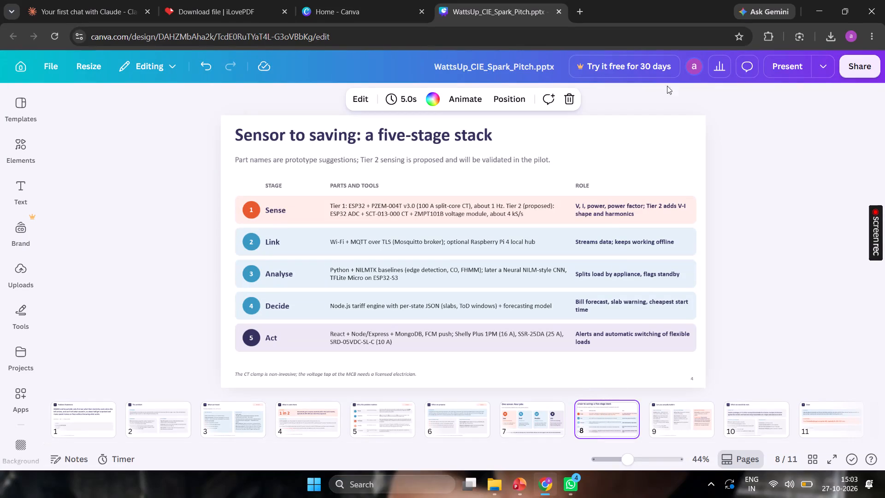
# On the "What we would do next" page, add "/businesses" after "surveyed households" in the next-step statement.
pyautogui.click(674, 435)
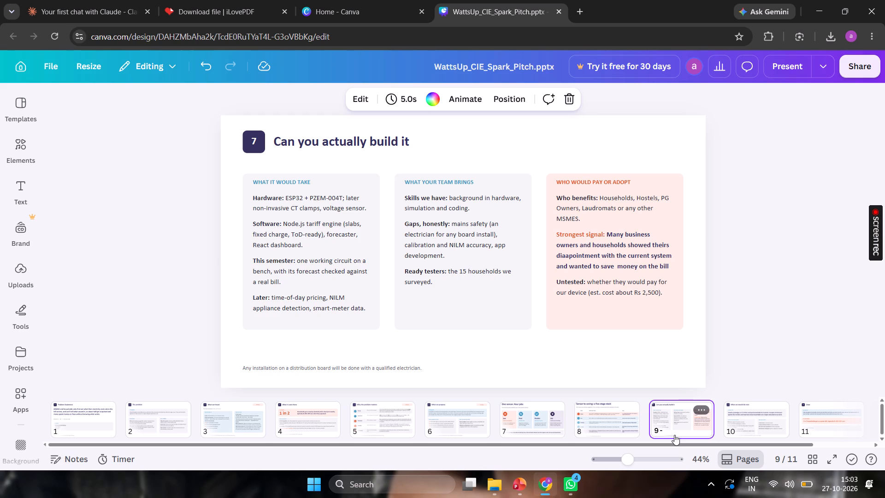
pyautogui.click(747, 422)
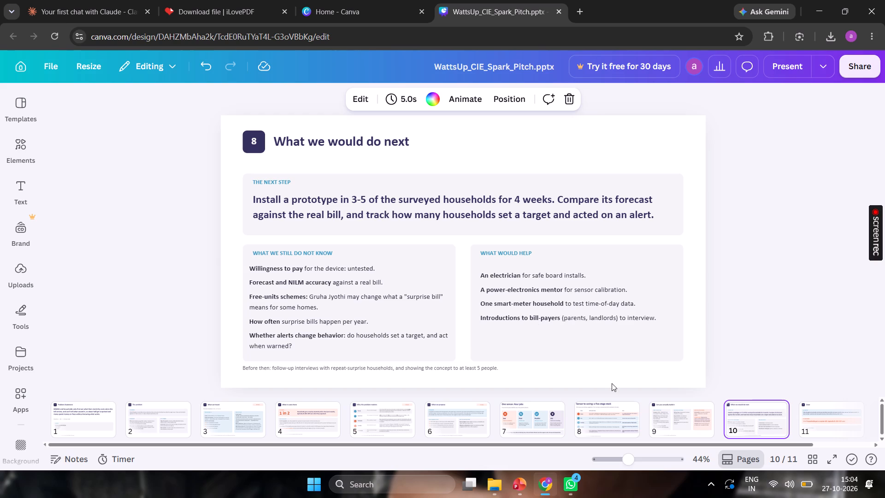
pyautogui.doubleClick(497, 199)
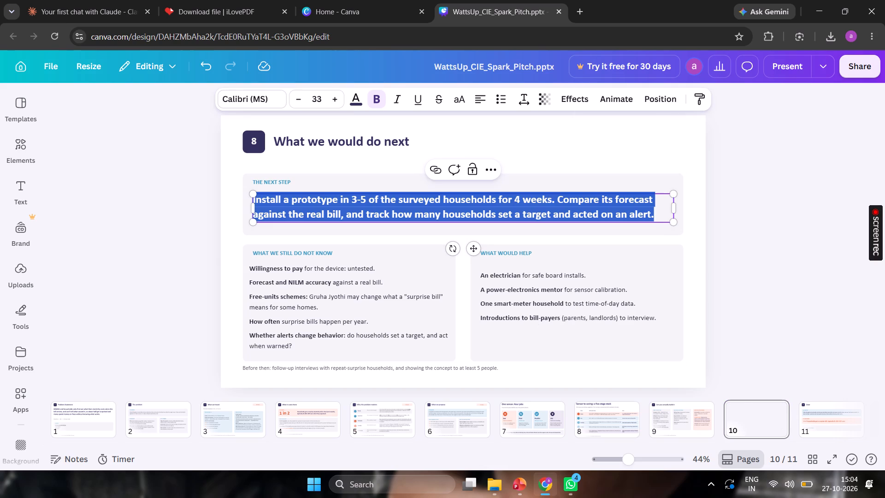
pyautogui.click(497, 199)
pyautogui.write('/business')
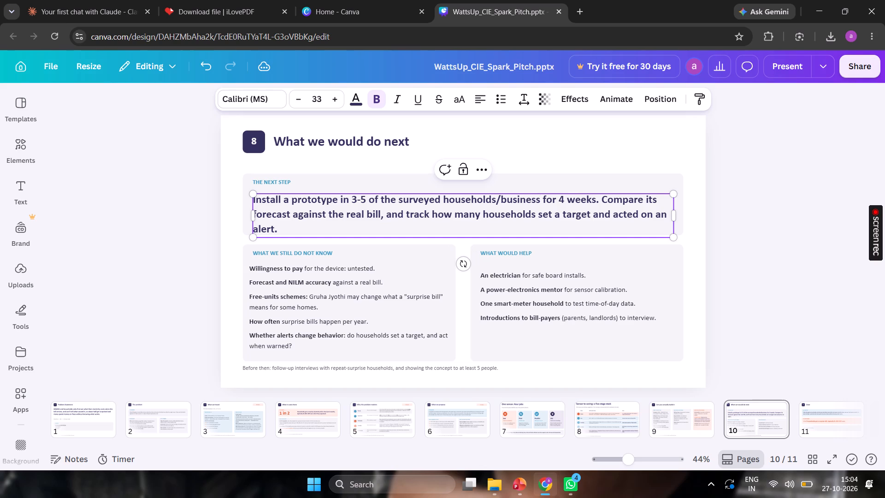
pyautogui.write('es')
pyautogui.click(744, 227)
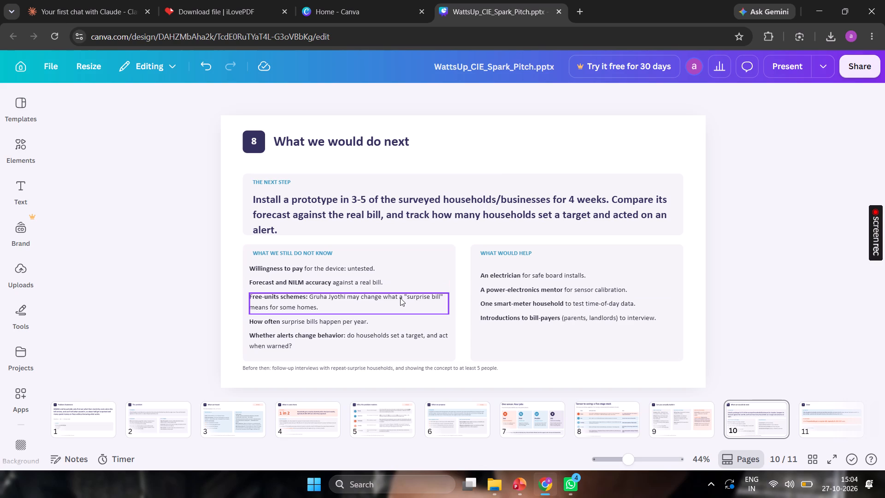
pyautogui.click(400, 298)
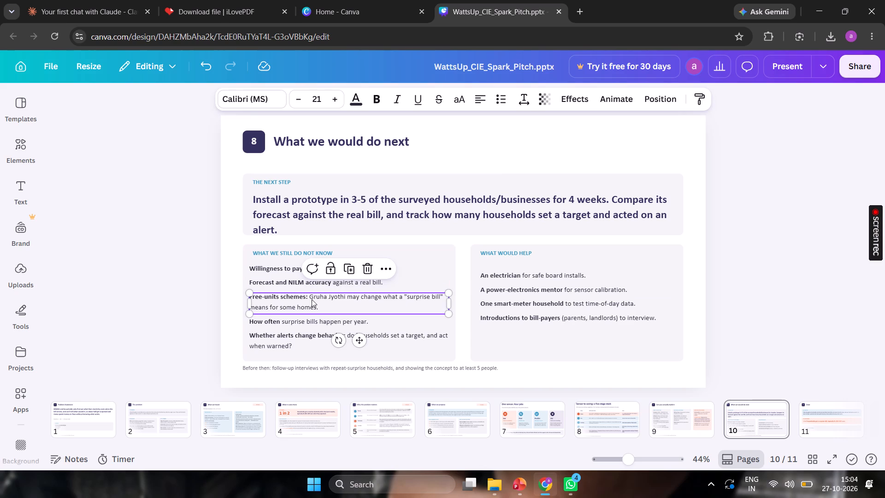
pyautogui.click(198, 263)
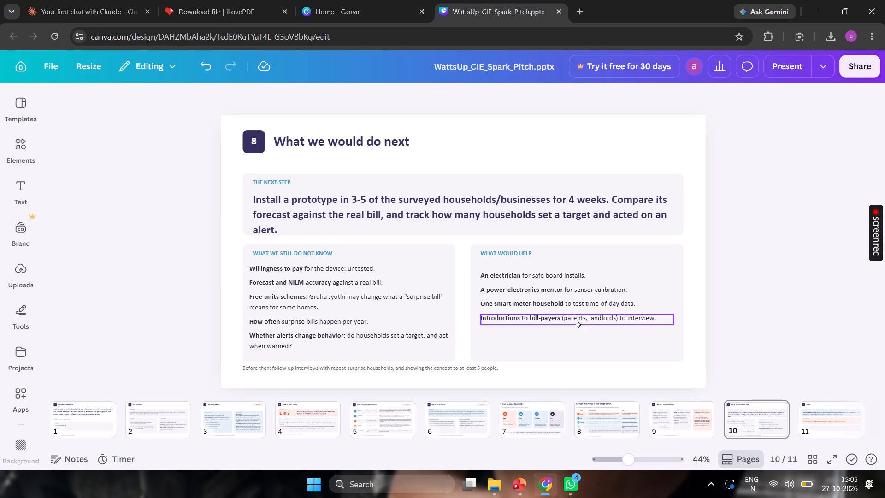
# Open the final "Close" page to check its one-line summary, key number and thank-you section.
pyautogui.click(846, 415)
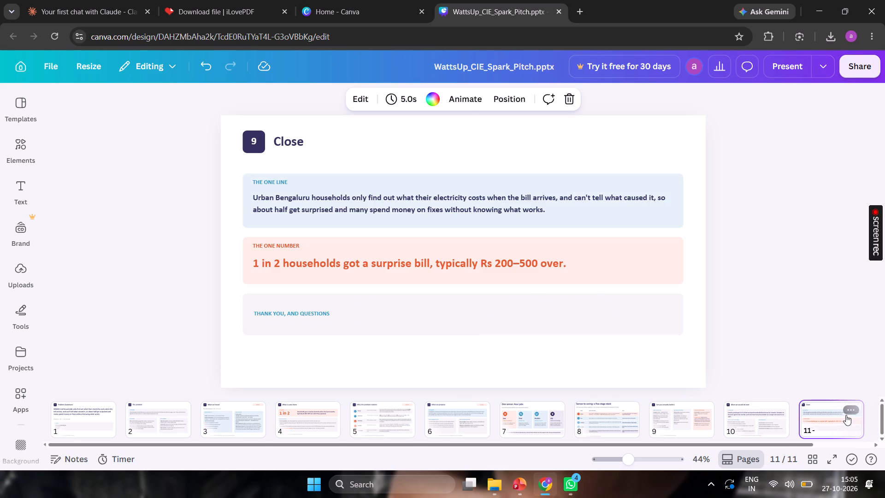
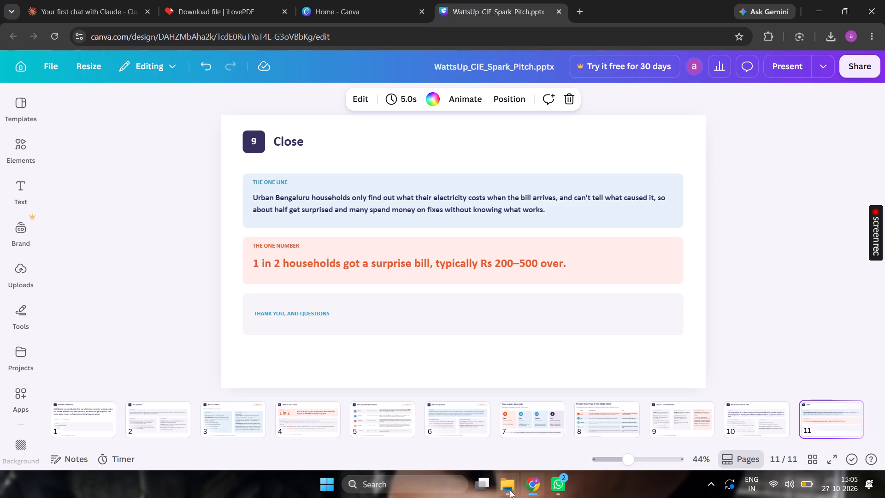
pyautogui.click(510, 490)
pyautogui.click(557, 421)
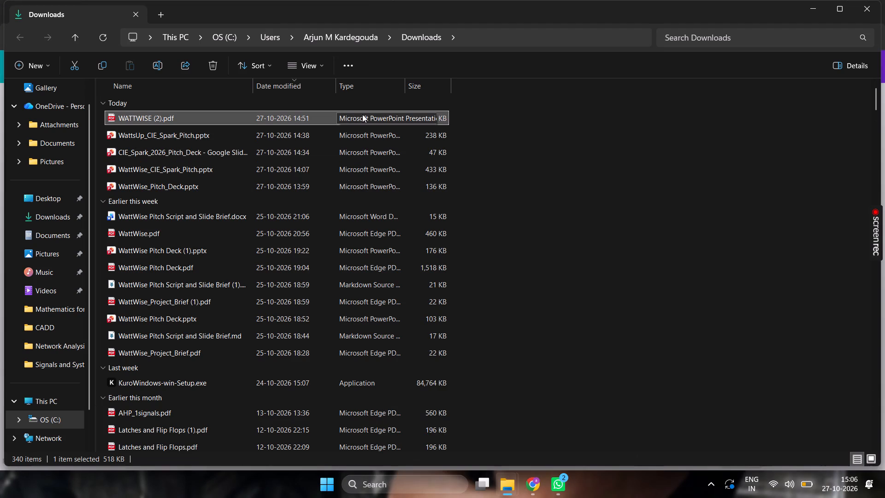
pyautogui.click(287, 115)
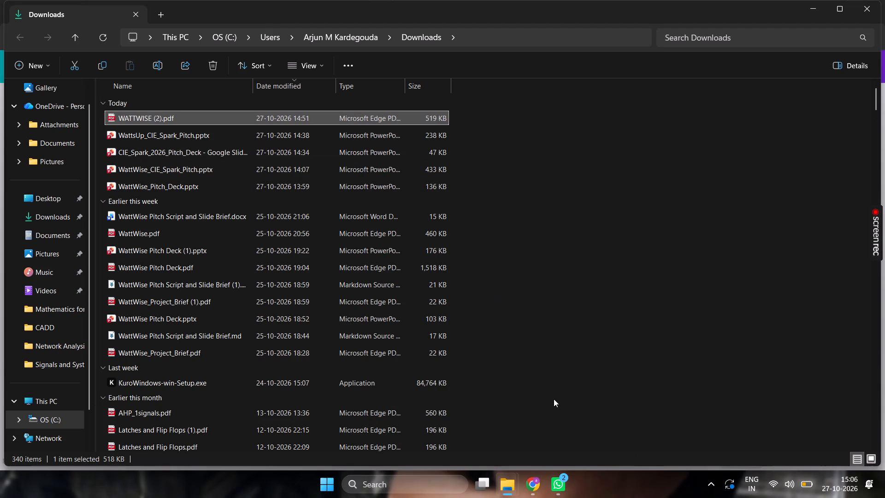
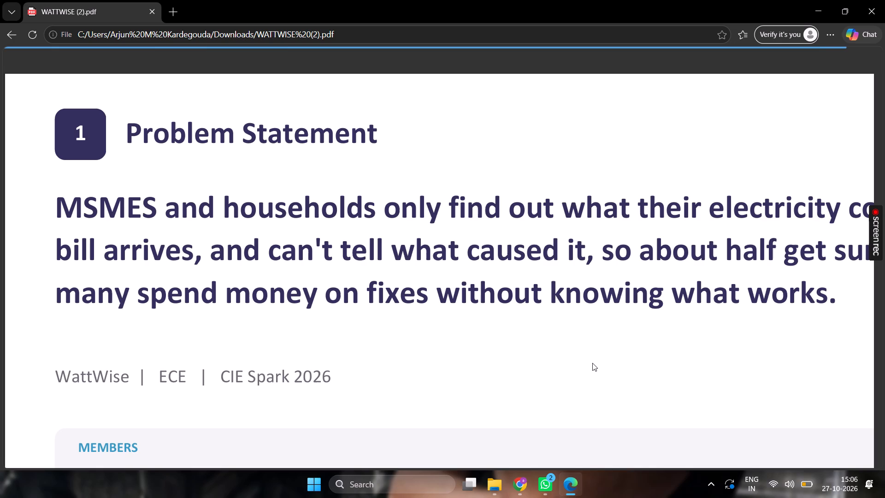
# Zoom out the exported WATTWISE (2).pdf in Microsoft Edge and review its pages from "Problem Statement" through "Close".
pyautogui.scroll(-1, 592, 363)
pyautogui.scroll(1, 592, 363)
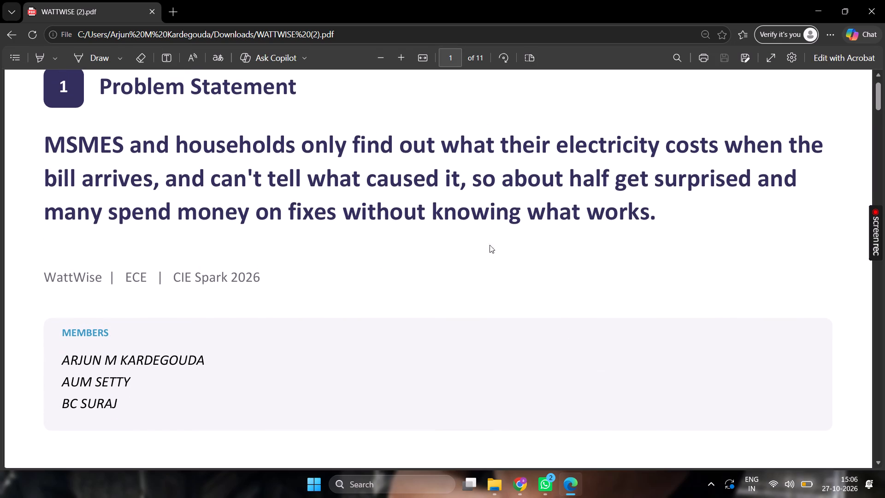
pyautogui.click(383, 56)
pyautogui.doubleClick(373, 53)
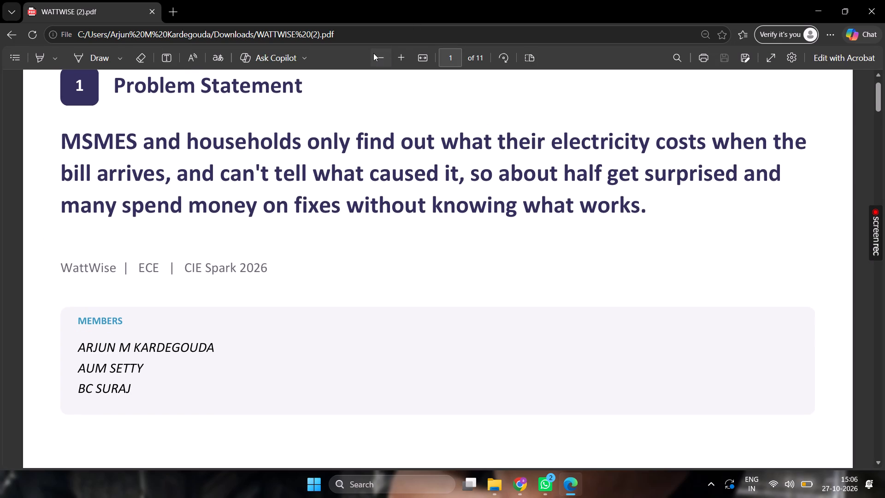
pyautogui.scroll(-5, 430, 257)
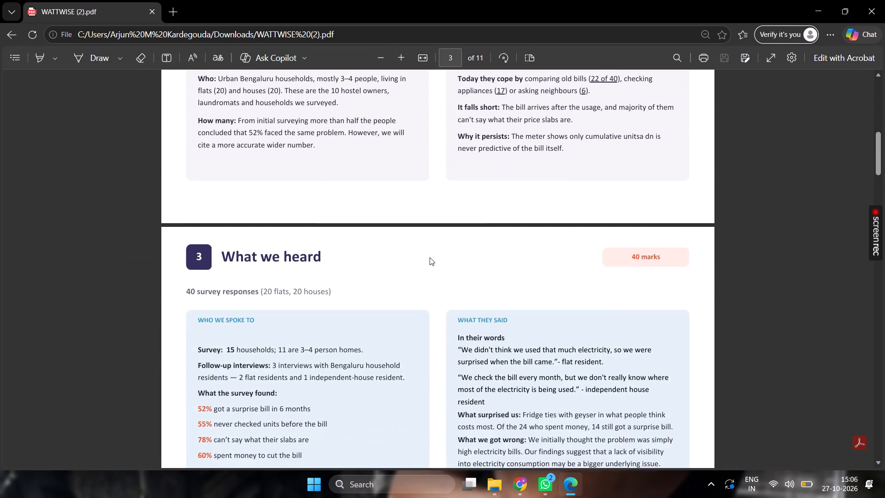
pyautogui.scroll(-7, 430, 257)
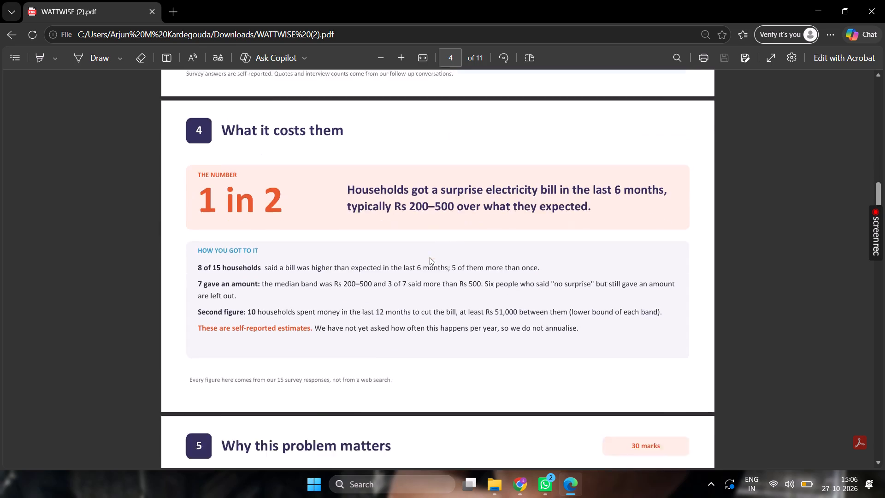
pyautogui.scroll(-5, 430, 257)
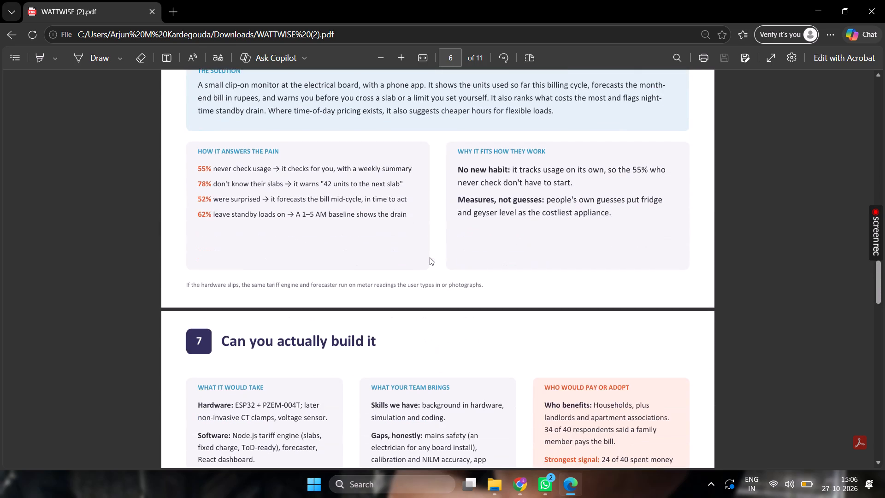
pyautogui.scroll(-10, 430, 257)
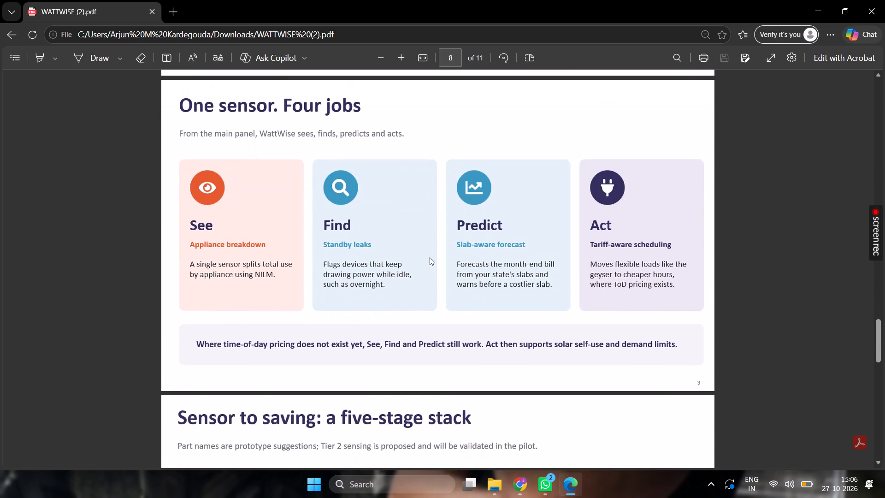
pyautogui.scroll(-8, 430, 257)
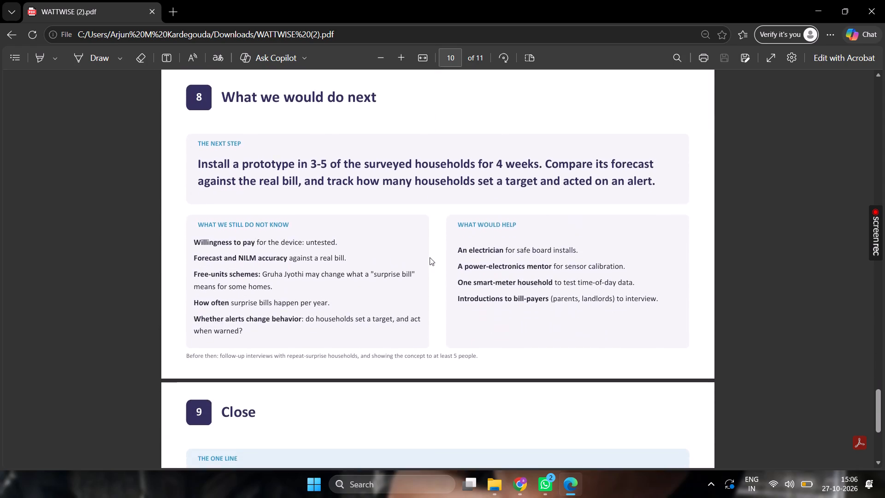
pyautogui.scroll(-2, 430, 257)
pyautogui.scroll(5, 430, 257)
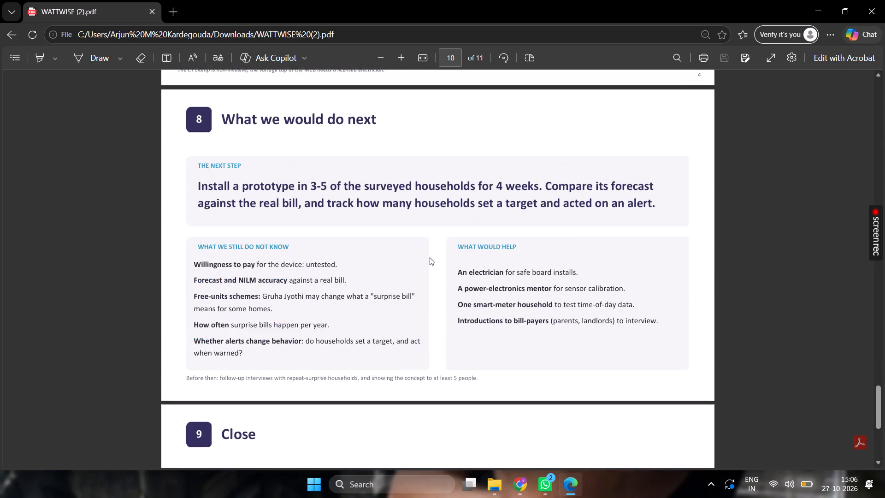
# Examine the "Sensor to saving: a five-stage stack" page, reading each stage's parts, tools and role.
pyautogui.scroll(4, 430, 257)
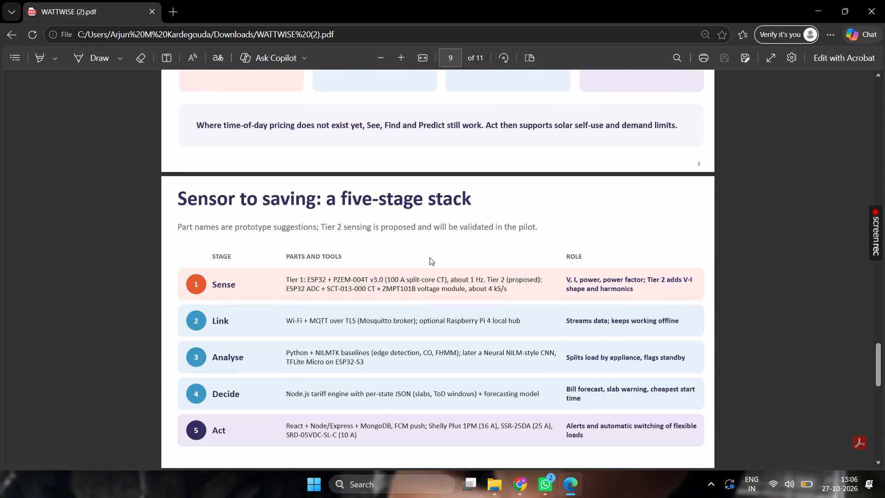
pyautogui.scroll(1, 430, 257)
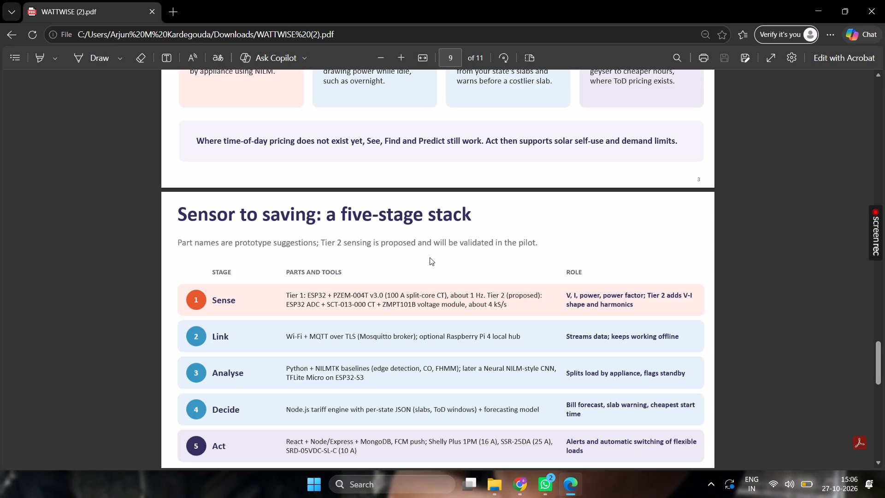
pyautogui.scroll(-2, 506, 366)
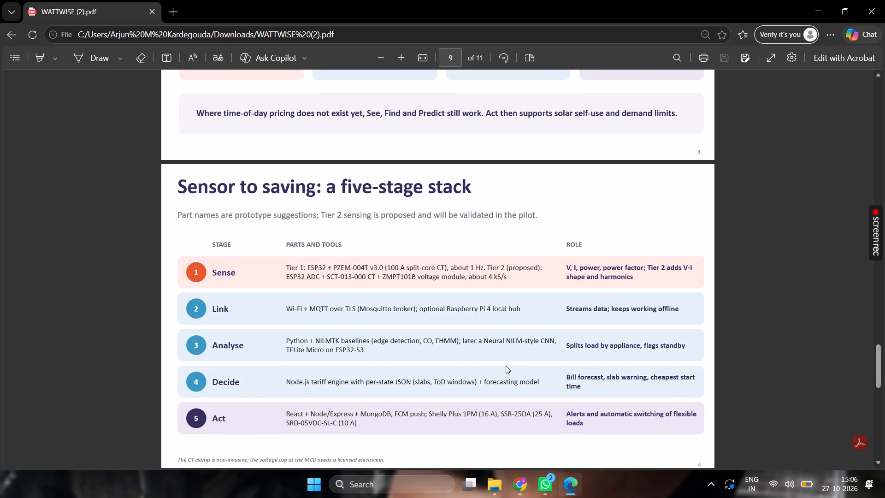
pyautogui.scroll(-3, 506, 366)
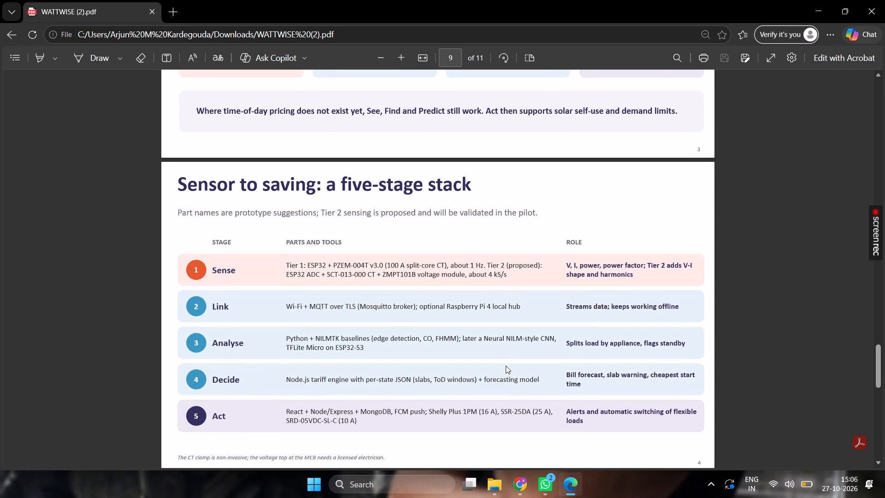
pyautogui.scroll(-2, 506, 366)
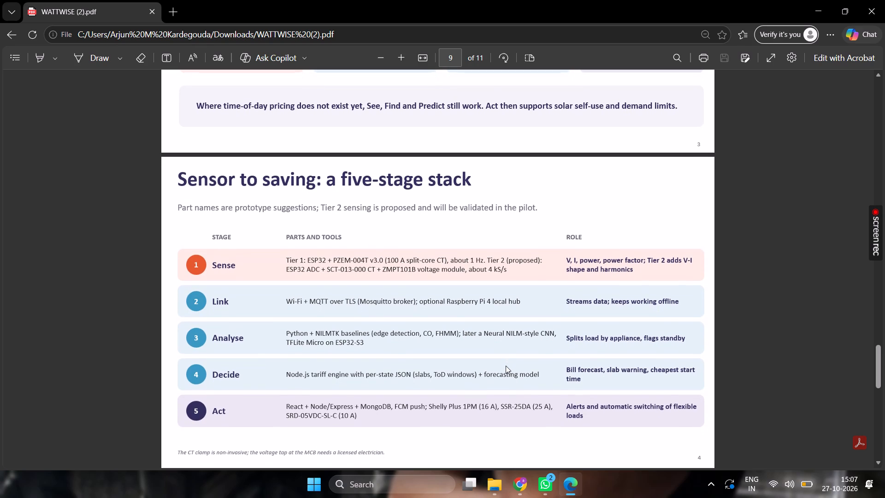
pyautogui.scroll(-1, 506, 366)
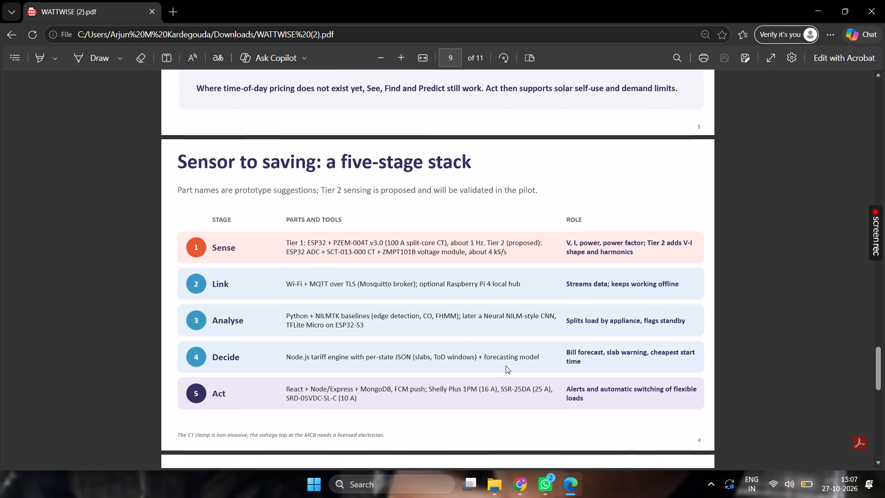
pyautogui.scroll(-1, 506, 366)
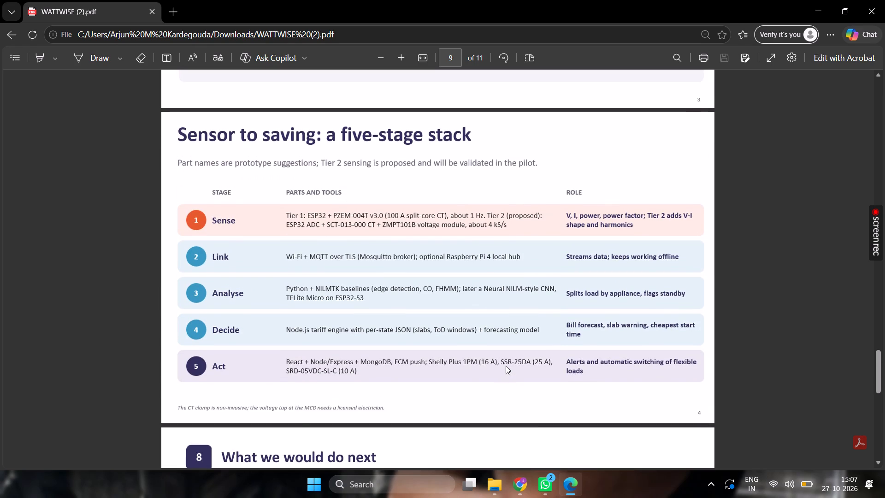
pyautogui.scroll(-1, 506, 366)
pyautogui.scroll(1, 506, 366)
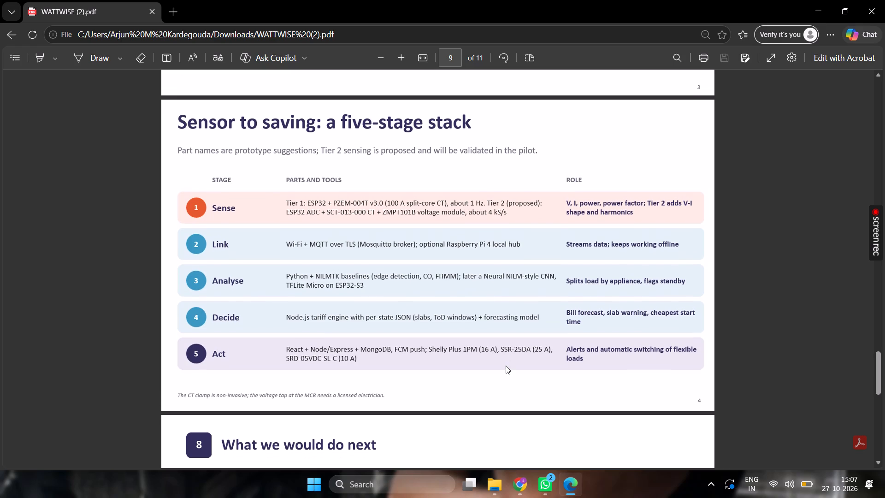
pyautogui.scroll(1, 506, 366)
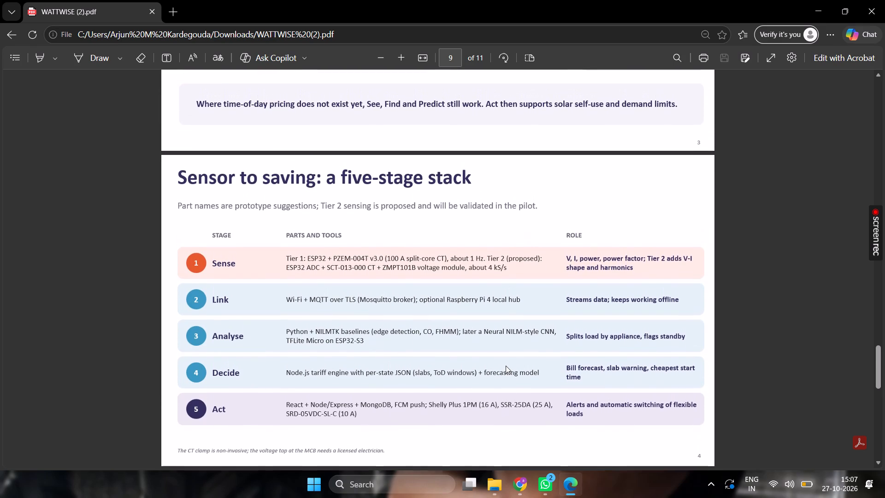
pyautogui.scroll(1, 506, 366)
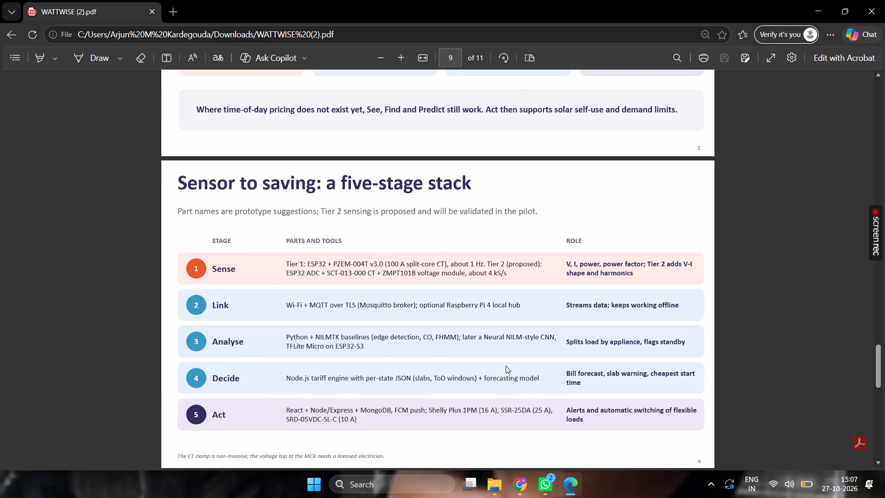
pyautogui.scroll(7, 506, 366)
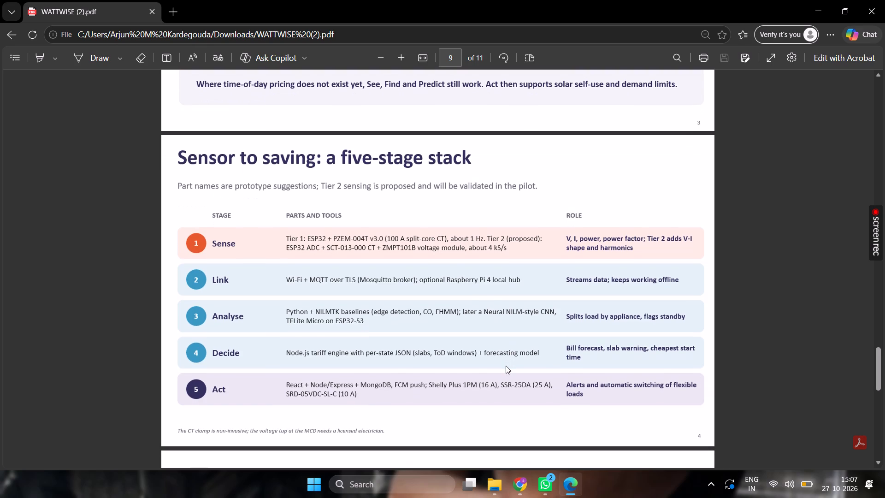
# Examine the "One sensor. Four jobs" and "Can you actually build it" pages of the exported deck.
pyautogui.scroll(1, 506, 366)
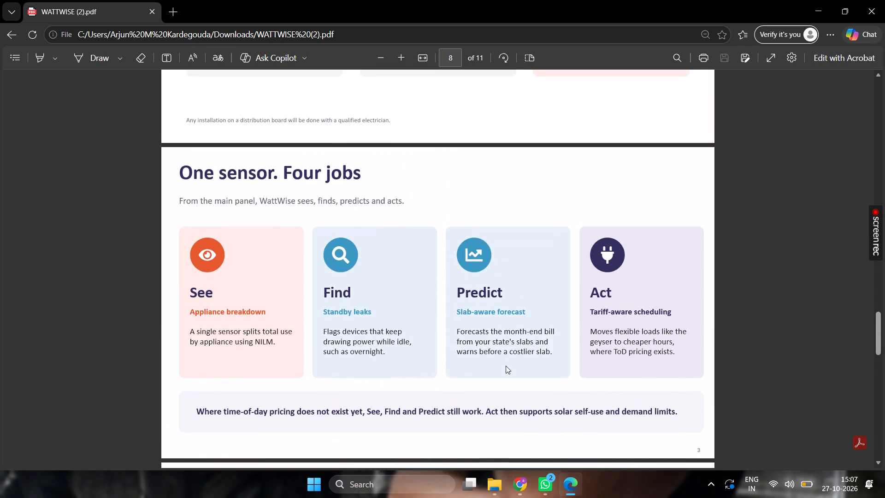
pyautogui.scroll(2, 506, 366)
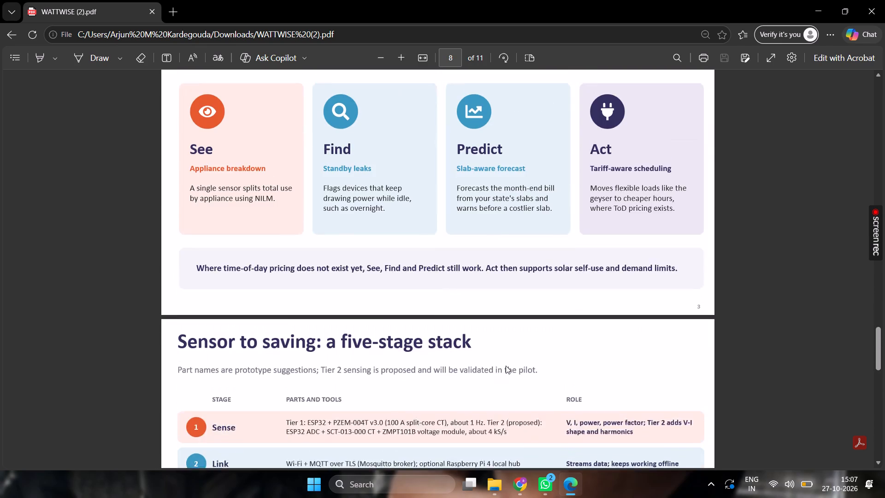
pyautogui.scroll(1, 506, 366)
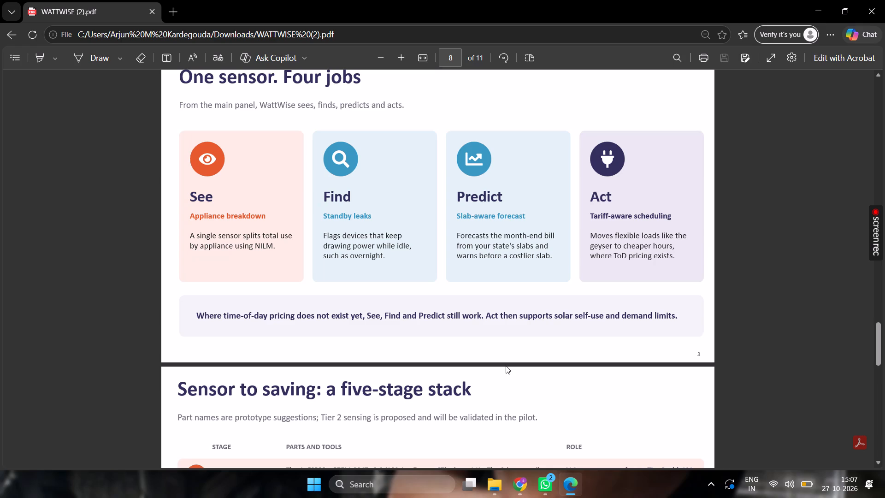
pyautogui.scroll(1, 506, 366)
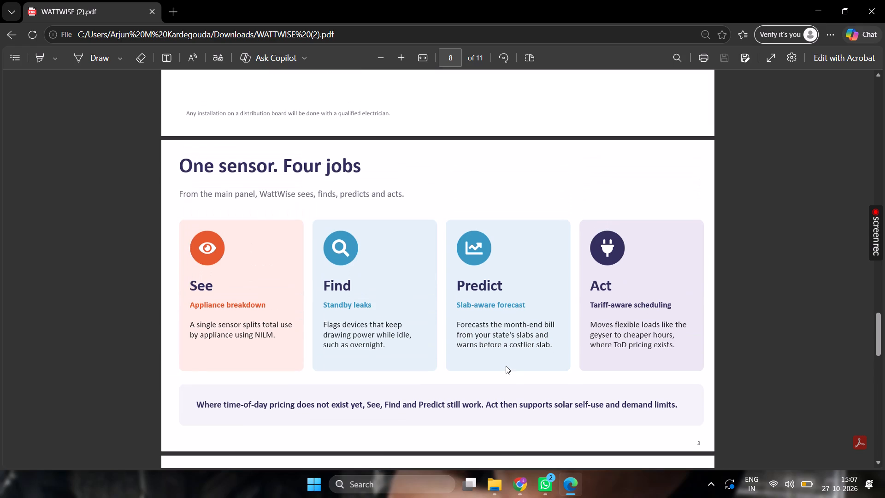
pyautogui.scroll(3, 506, 366)
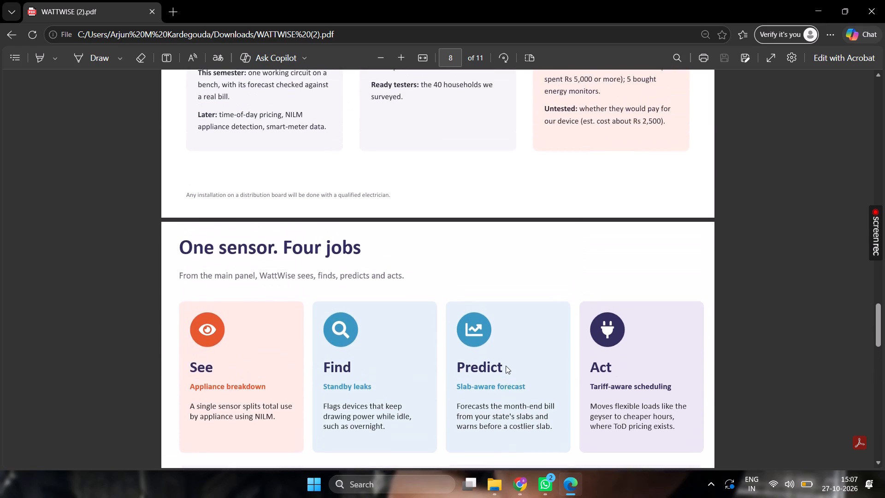
pyautogui.scroll(2, 506, 366)
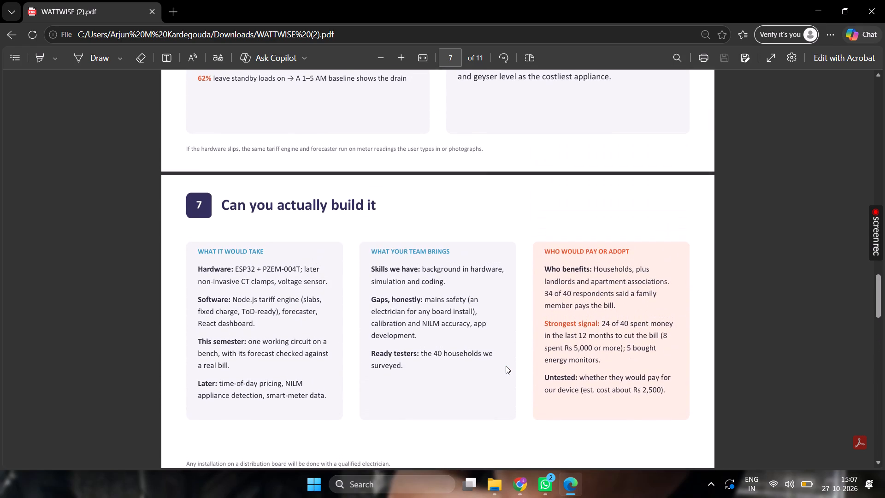
pyautogui.scroll(1, 506, 366)
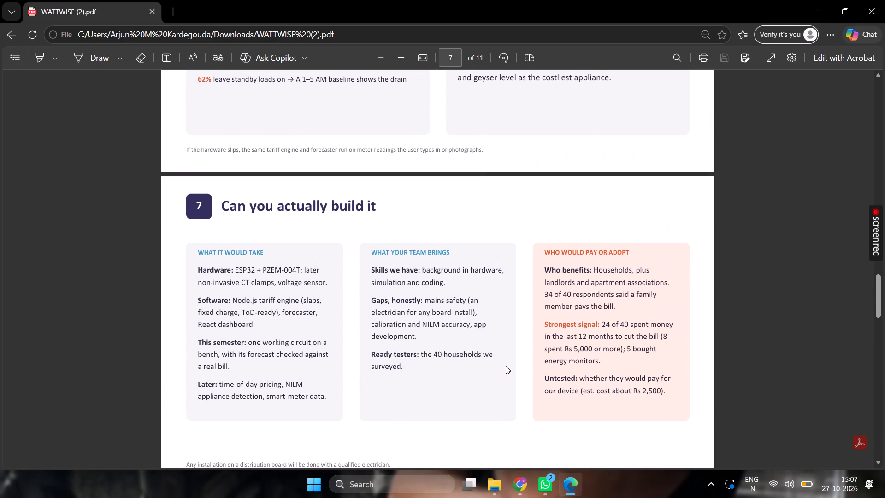
pyautogui.scroll(2, 506, 366)
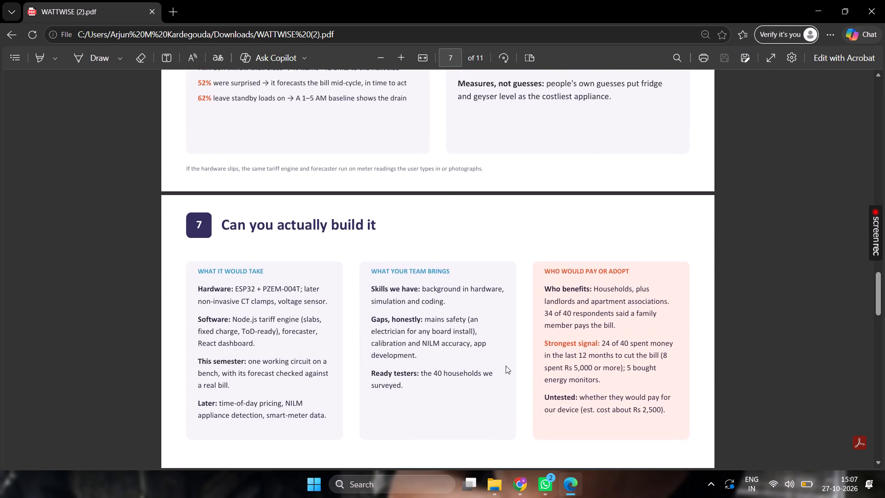
pyautogui.scroll(1, 506, 366)
pyautogui.scroll(-2, 506, 366)
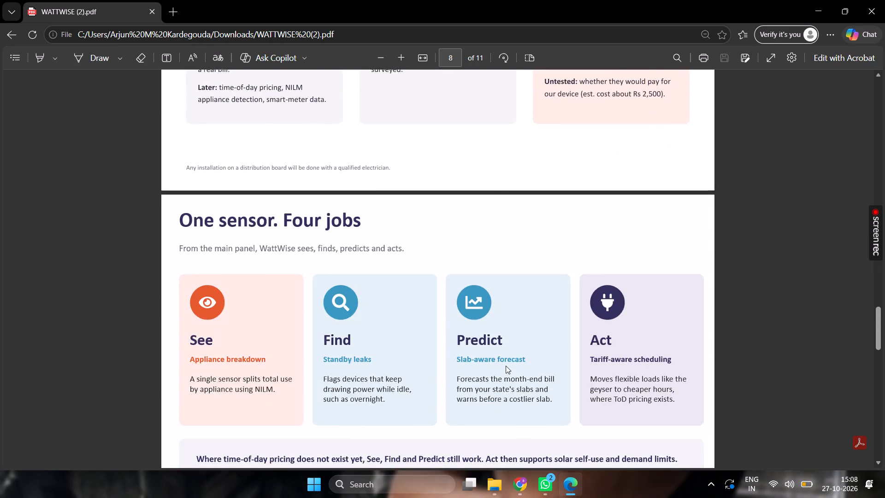
pyautogui.scroll(-3, 506, 366)
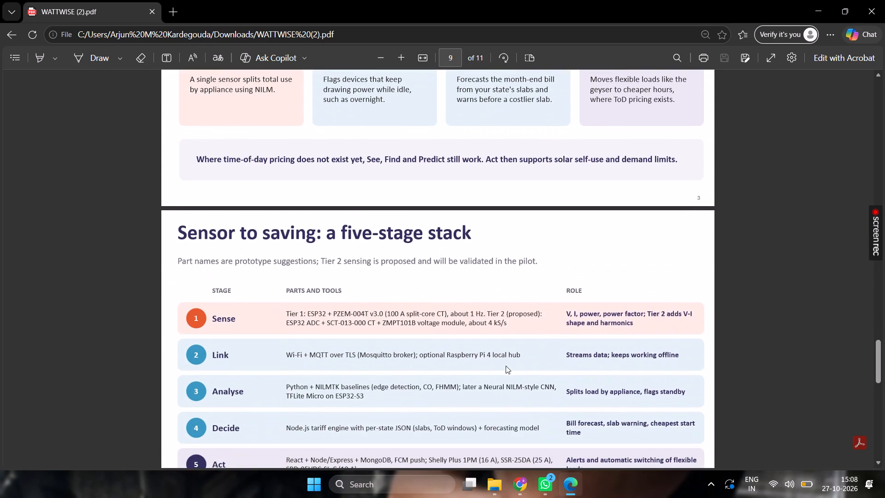
# Review the exported deck's pages from "One sensor. Four jobs" through "Close", including the "Sensor to saving: a five-stage stack" page.
pyautogui.scroll(-2, 506, 366)
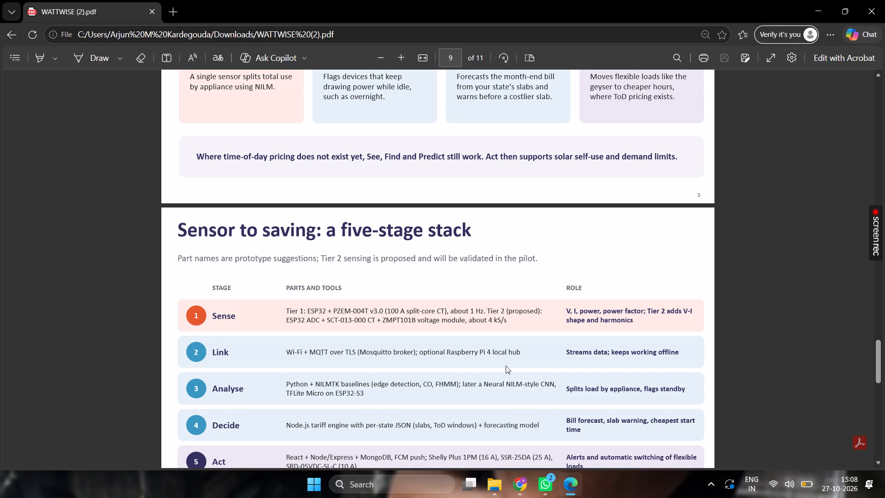
pyautogui.scroll(4, 506, 366)
pyautogui.scroll(-1, 506, 366)
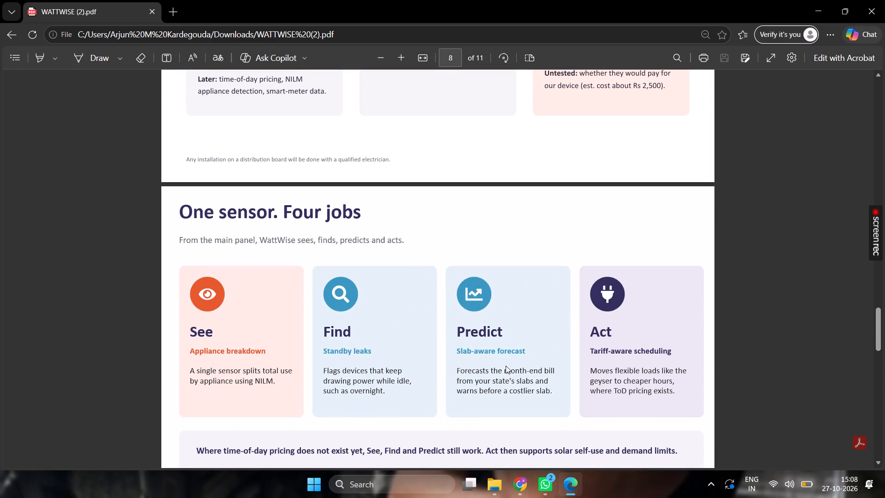
pyautogui.scroll(-1, 506, 366)
pyautogui.scroll(1, 506, 366)
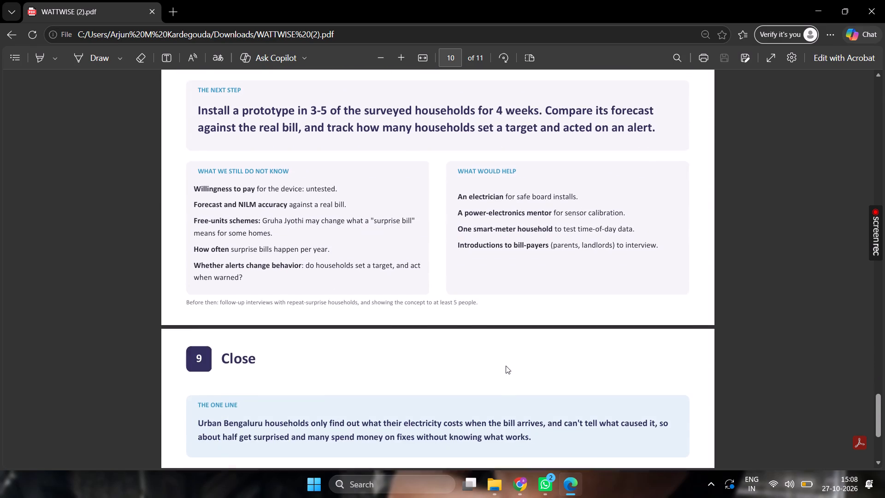
pyautogui.scroll(3, 506, 366)
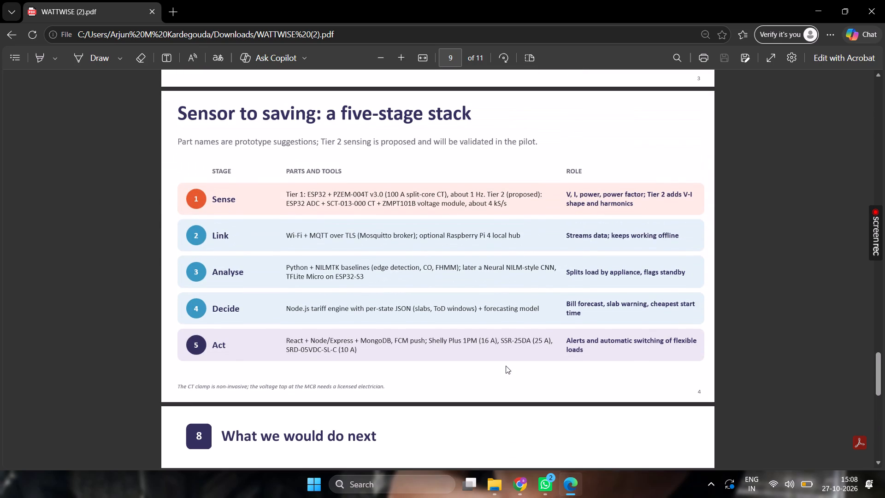
pyautogui.scroll(3, 506, 366)
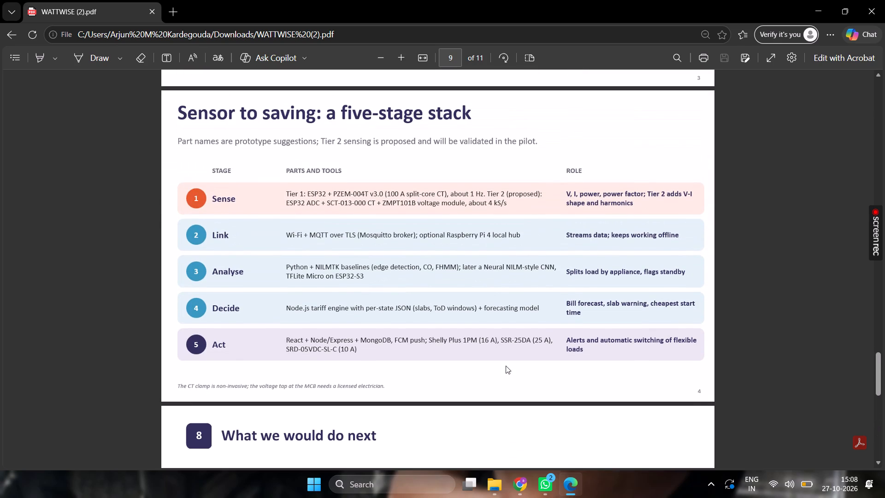
pyautogui.scroll(3, 506, 366)
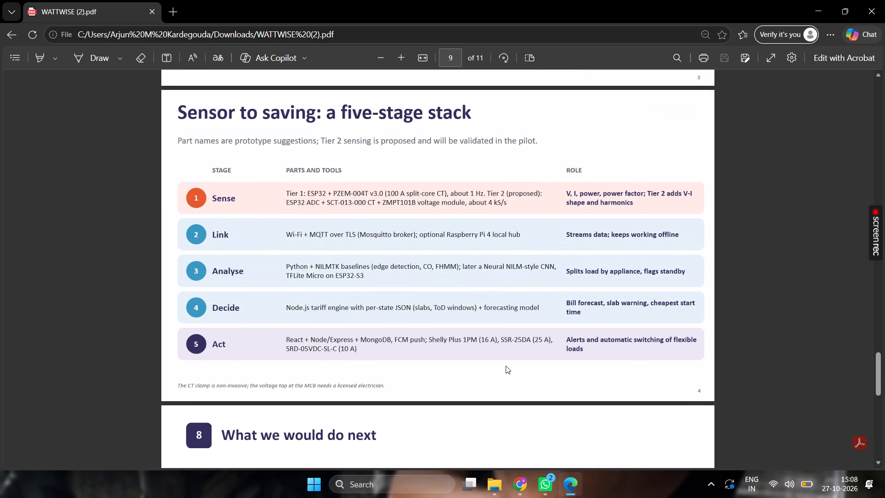
pyautogui.scroll(2, 506, 366)
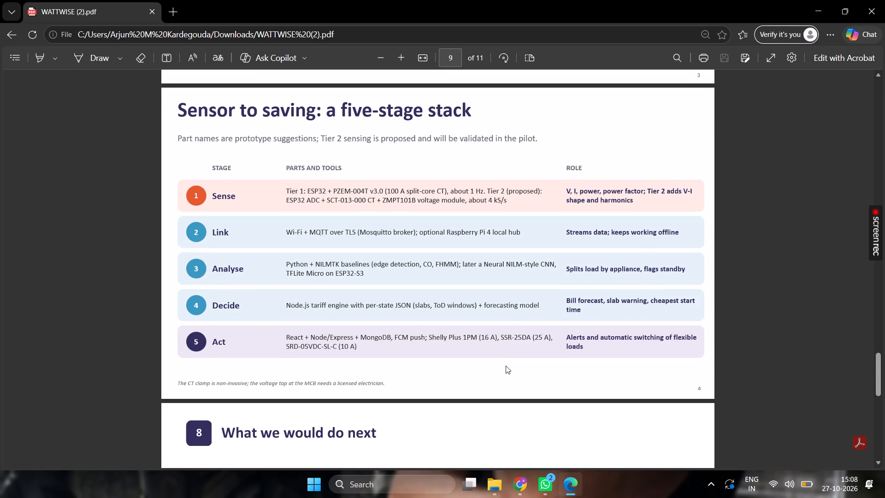
# Close all open work windows: the WATTWISE (2).pdf viewer, the Chrome window with the Canva deck, and the Downloads folder windows.
pyautogui.click(884, 0)
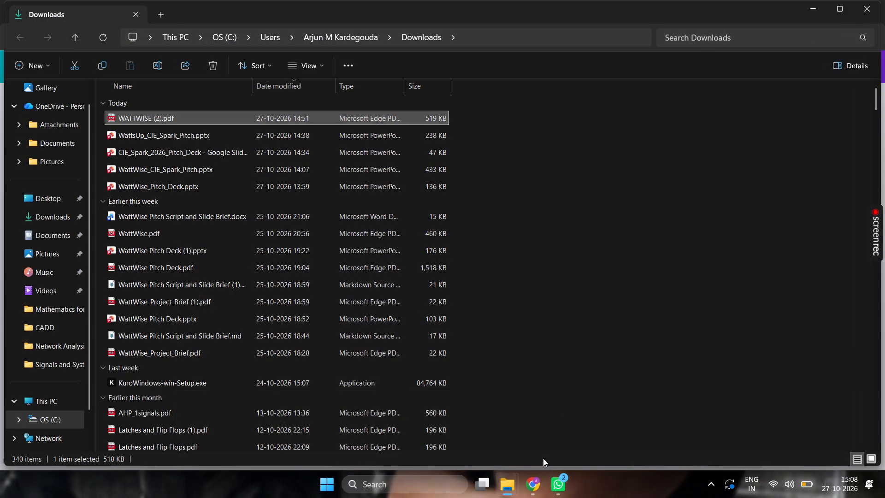
pyautogui.click(531, 484)
pyautogui.click(884, 0)
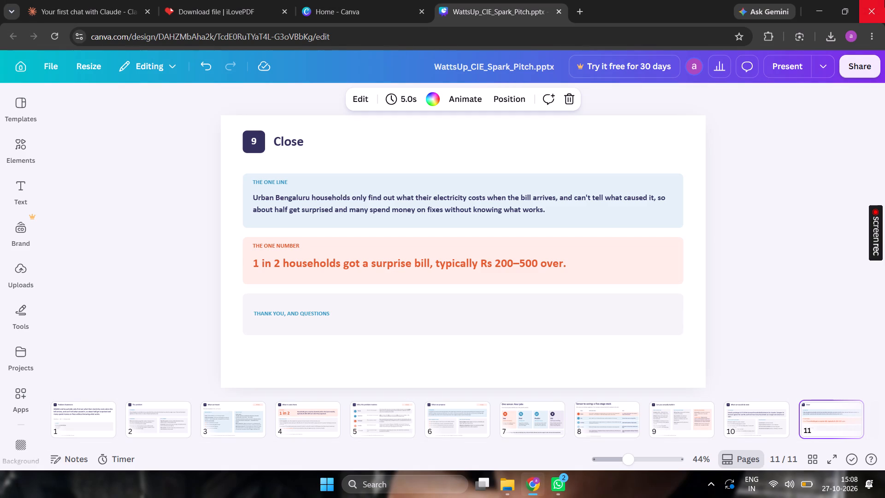
pyautogui.click(884, 0)
pyautogui.click(870, 8)
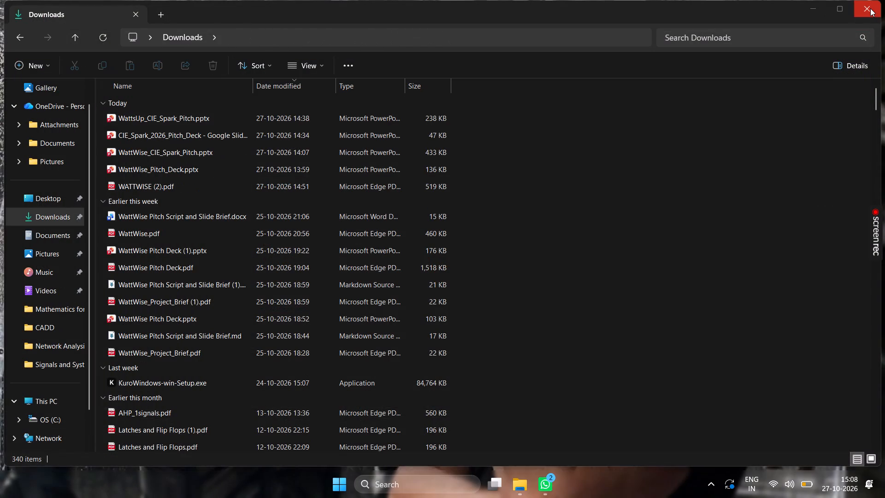
pyautogui.click(870, 8)
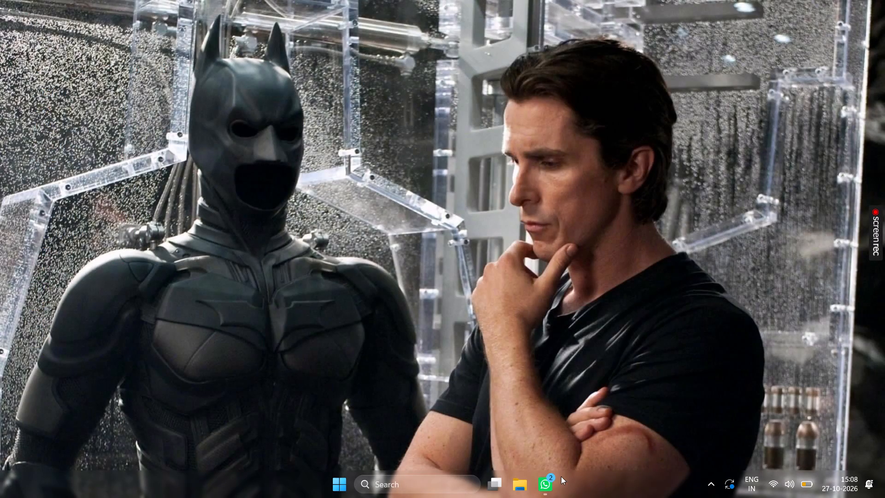
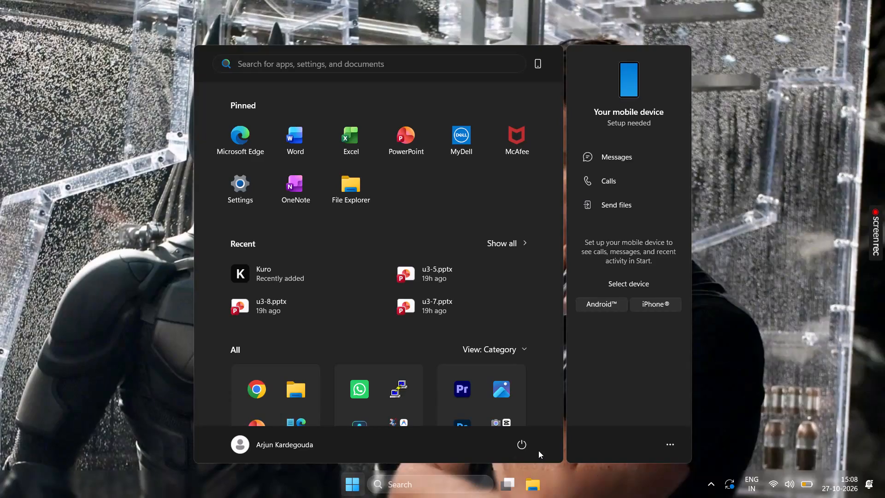
# Shut down the computer.
pyautogui.click(518, 444)
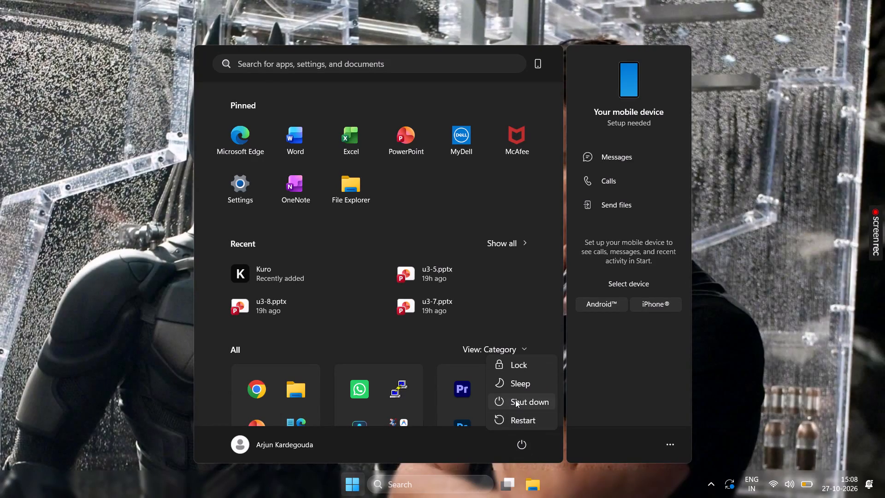
pyautogui.click(515, 400)
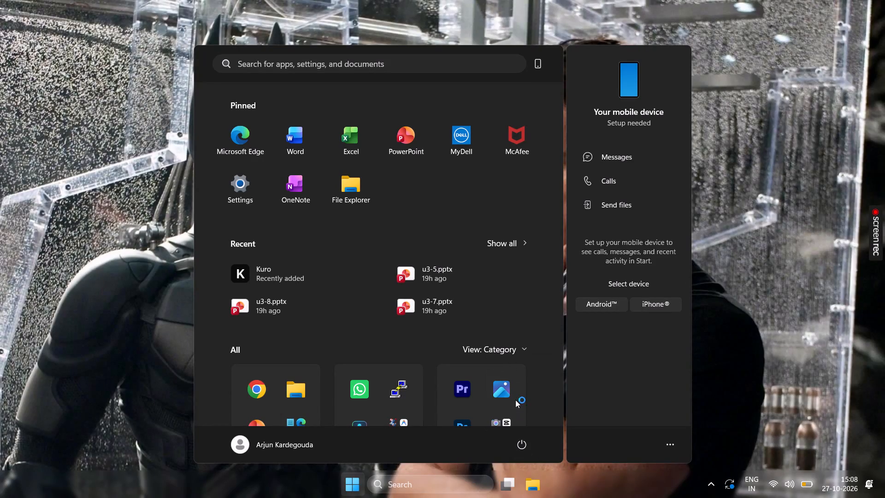